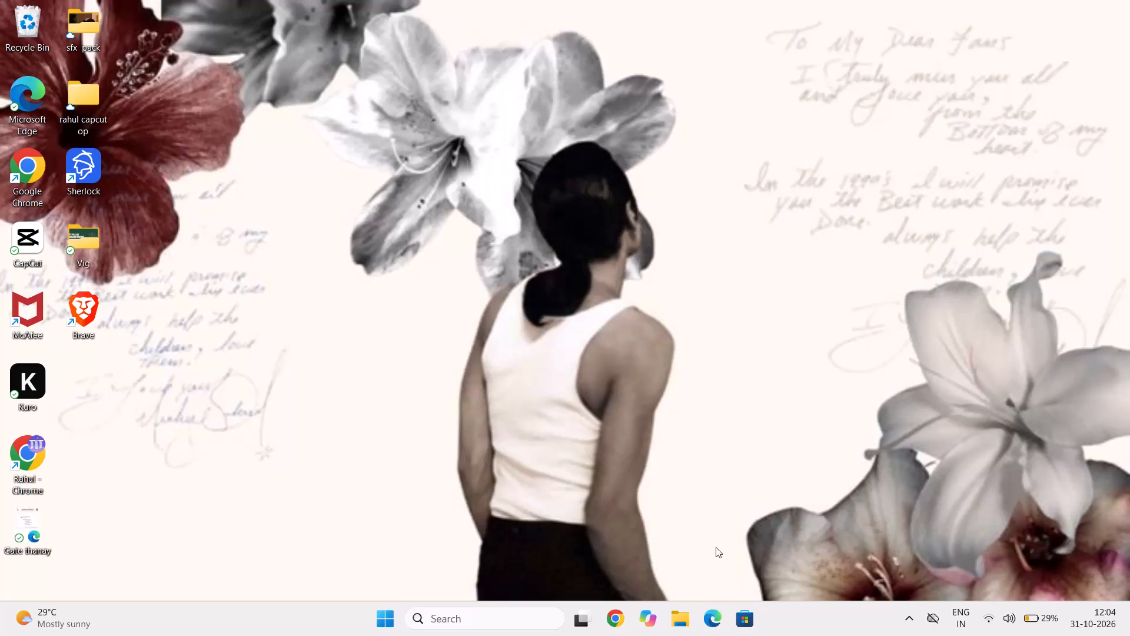
Open the recent Word document "no 5 doc updated to chap 6" from File Explorer.
click(673, 614)
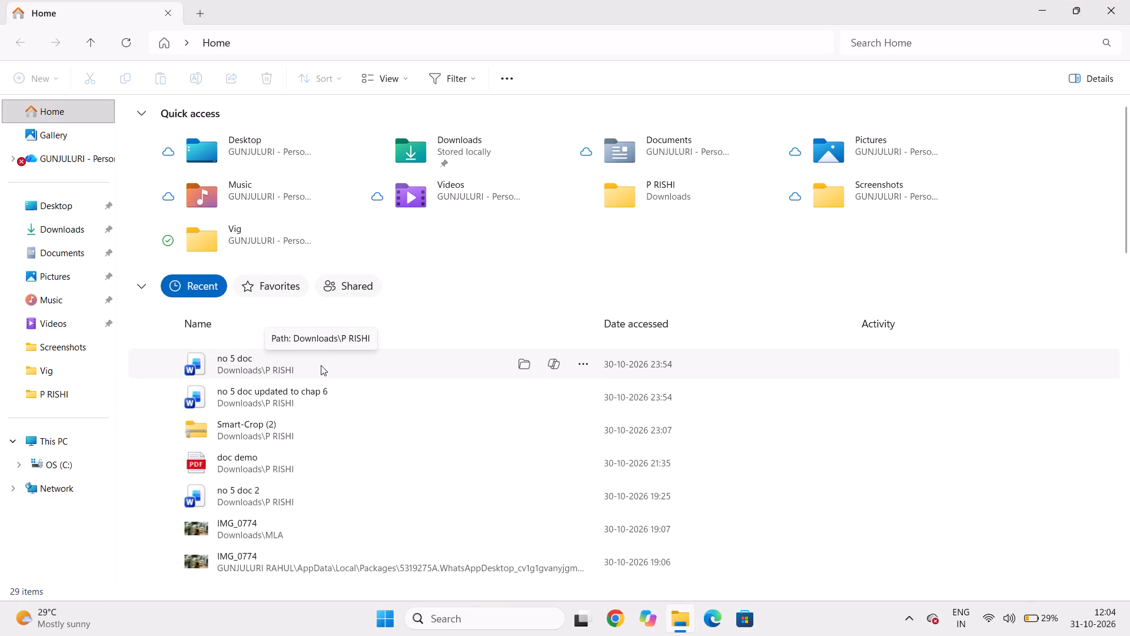
double_click(314, 388)
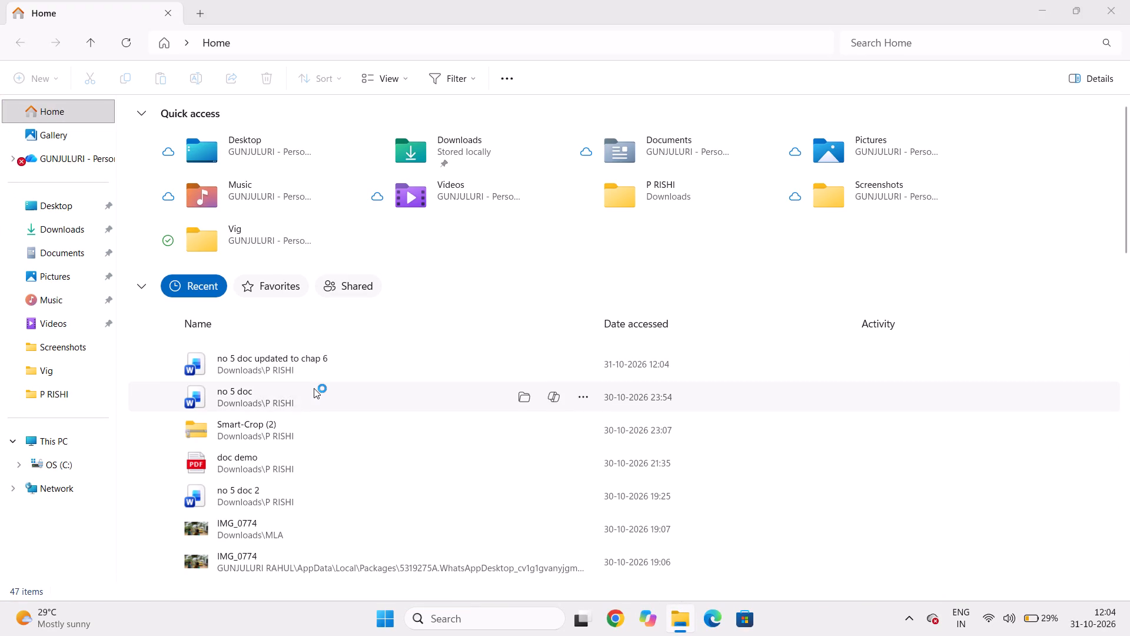
Review the report's opening pages, from the title page and abstract through the Chapter 2 literature survey.
scroll(591, 332, down, 7)
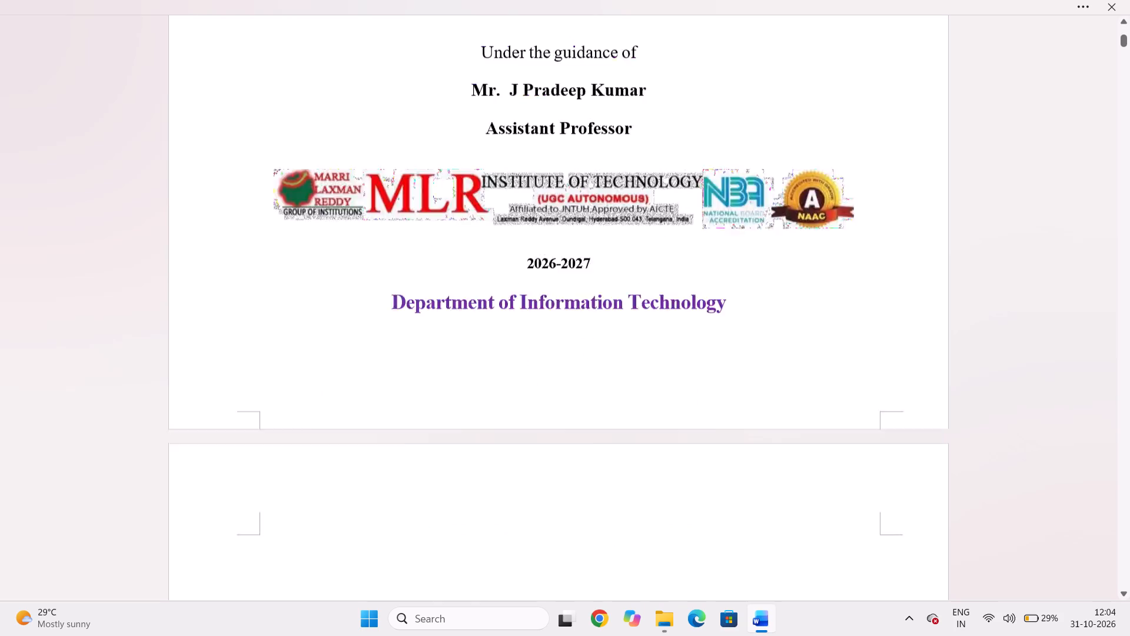
scroll(591, 332, down, 1)
scroll(591, 332, up, 4)
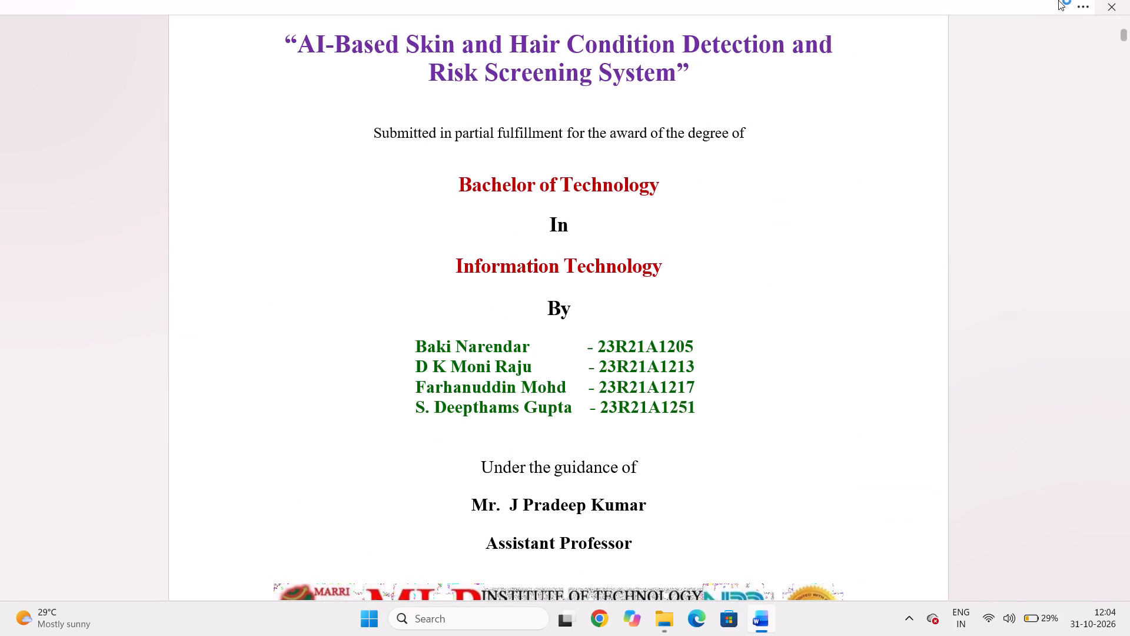
click(1074, 0)
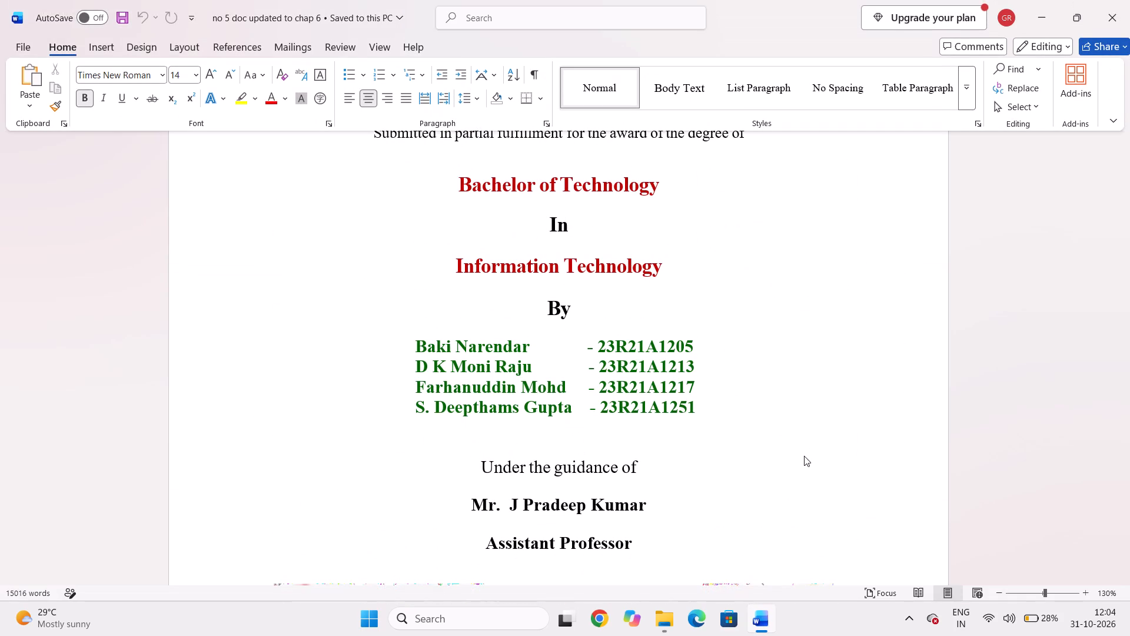
scroll(804, 456, down, 11)
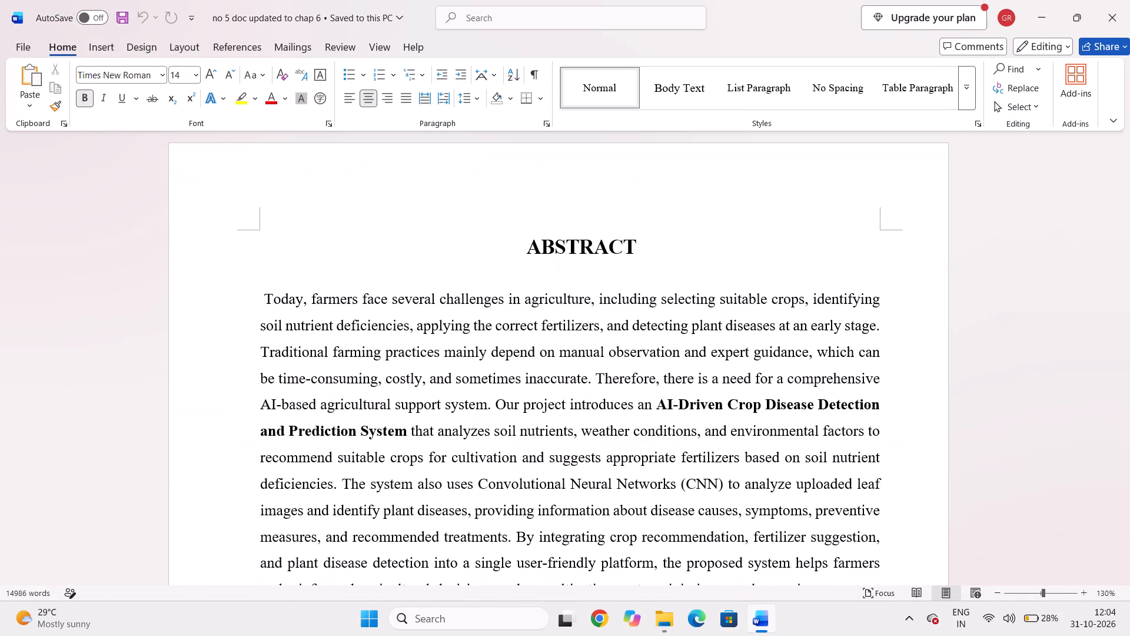
scroll(804, 456, down, 9)
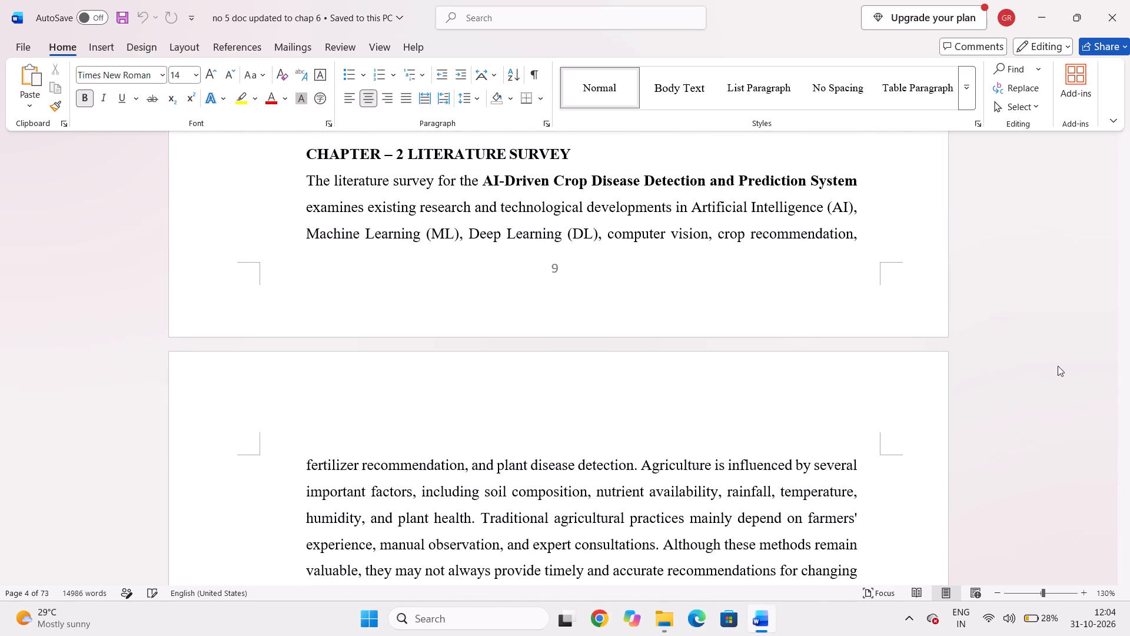
click(1058, 366)
scroll(1058, 366, down, 4)
ctrl+scroll(1058, 366, down, 4)
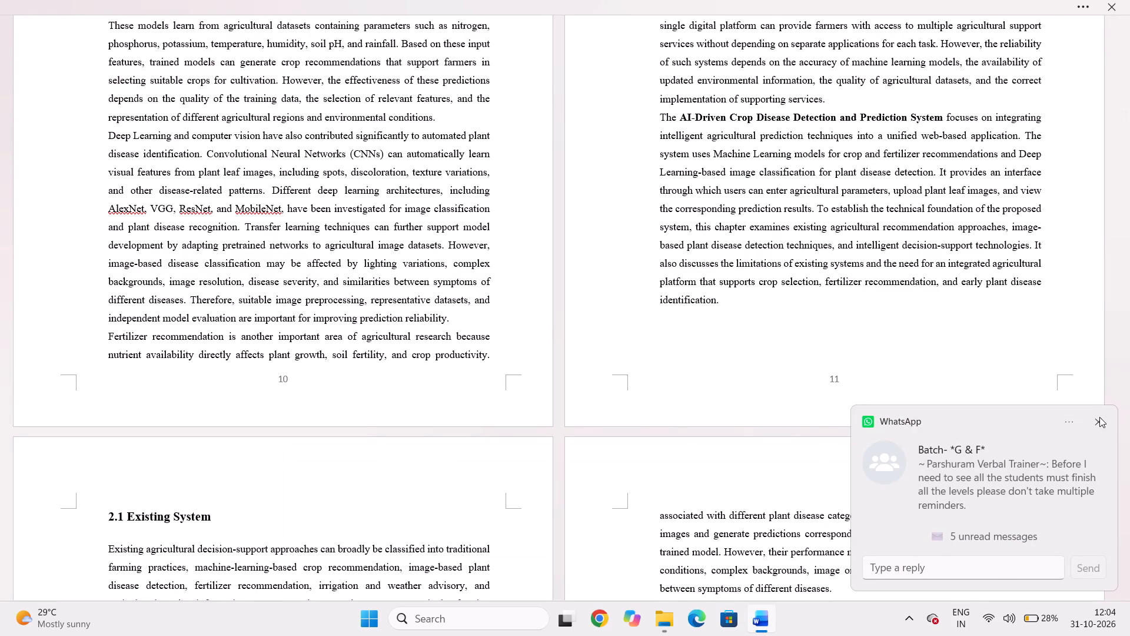
click(1099, 418)
Examine the report's requirements, UML diagram pages in section 4.3, and the system implementation description that follows.
scroll(864, 365, down, 13)
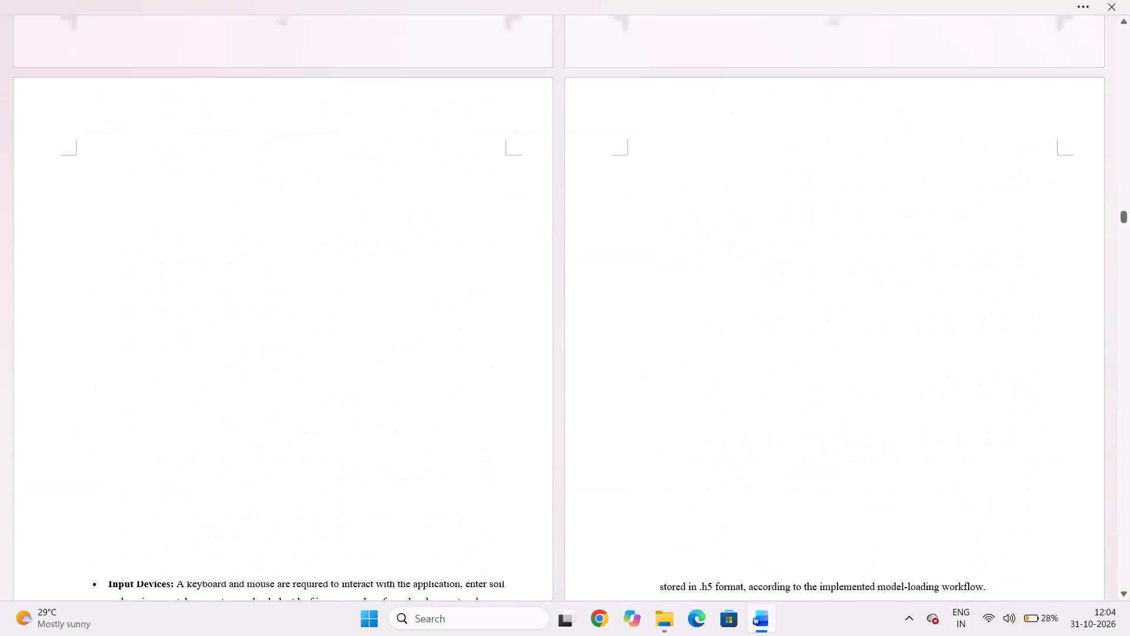
scroll(864, 365, down, 4)
scroll(864, 365, up, 1)
scroll(864, 365, down, 1)
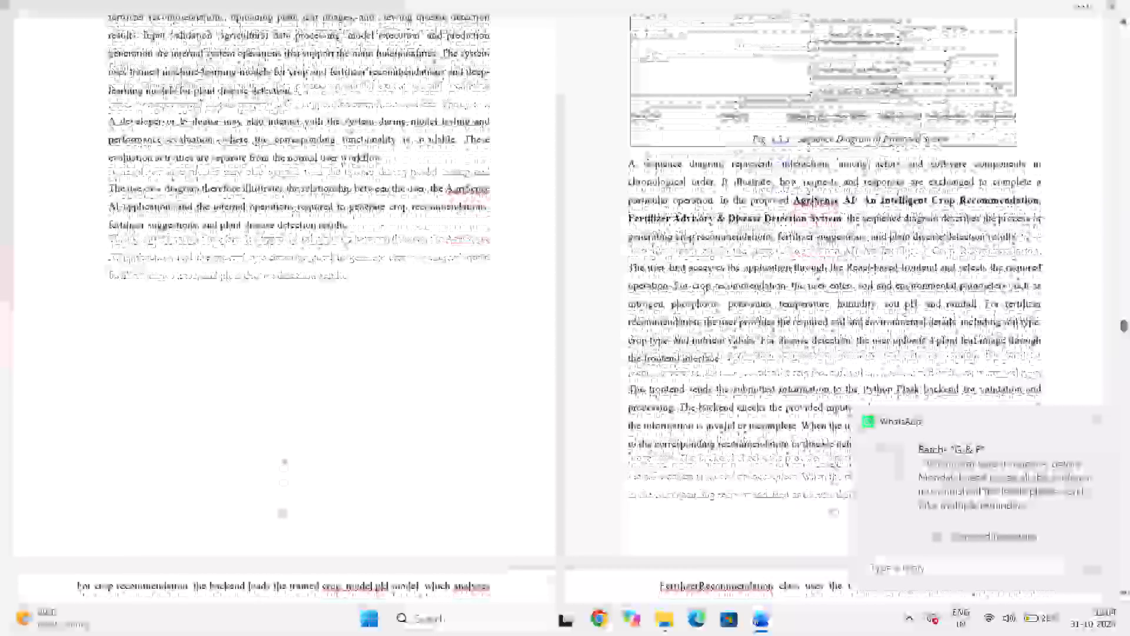
scroll(864, 365, down, 1)
scroll(864, 365, up, 2)
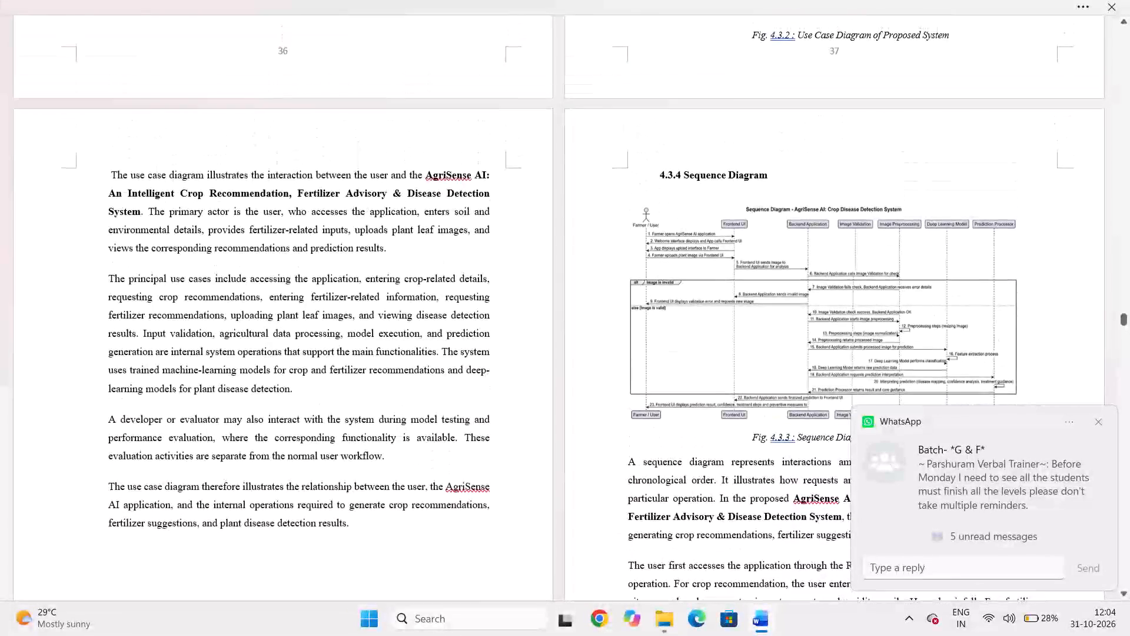
scroll(825, 326, down, 3)
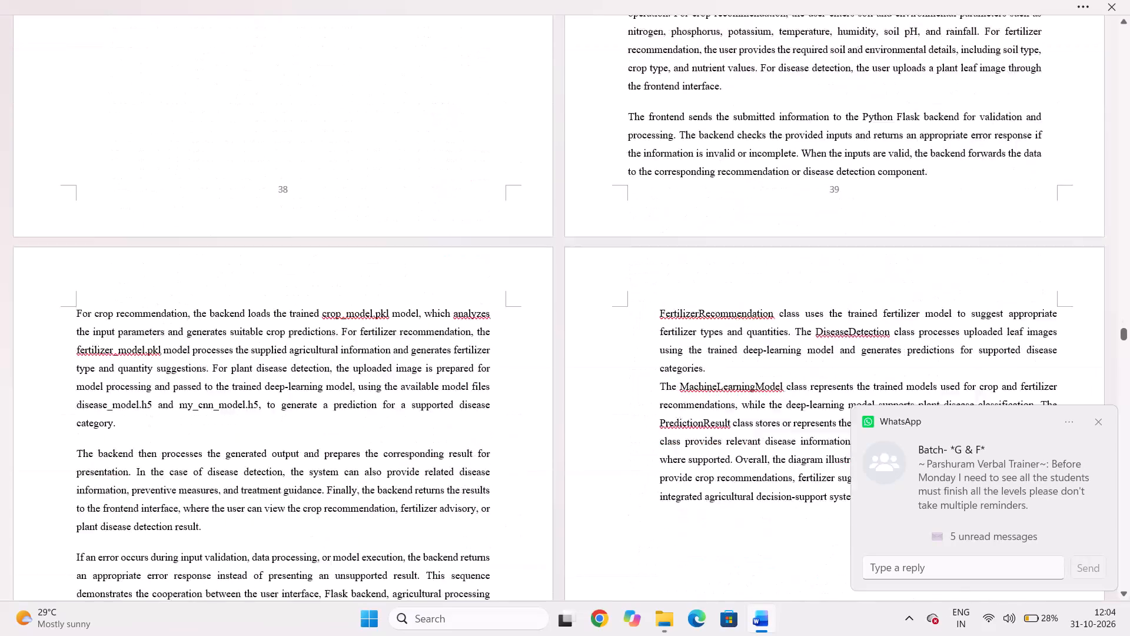
scroll(825, 326, down, 4)
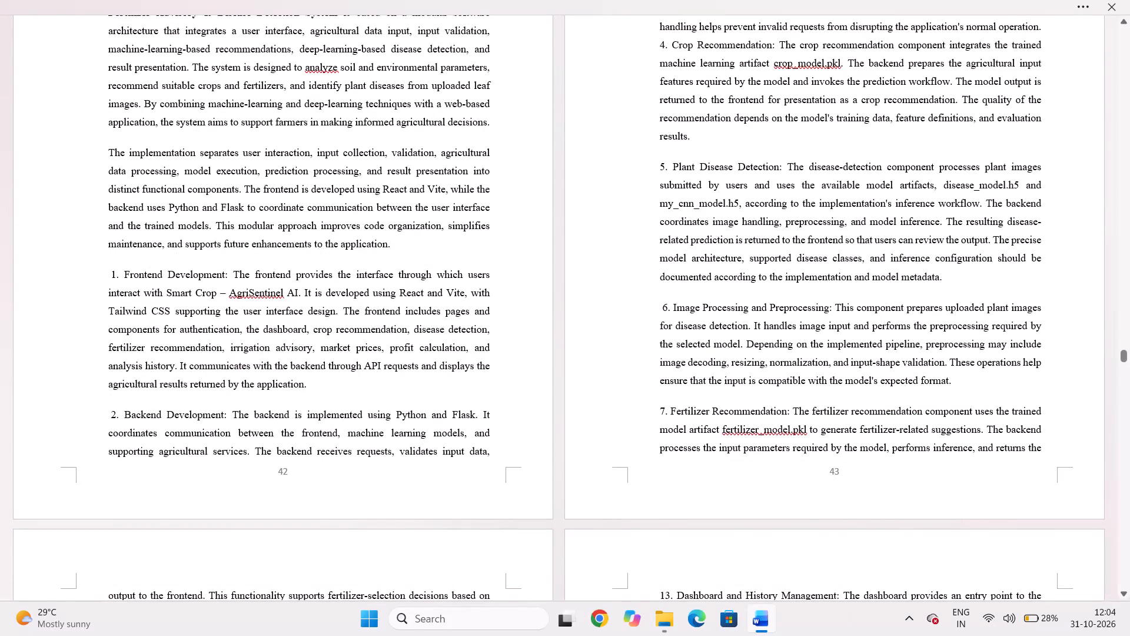
Look through the source code listings in the implementation chapter, including crop_service.py and deficiency_service.py.
scroll(860, 388, down, 15)
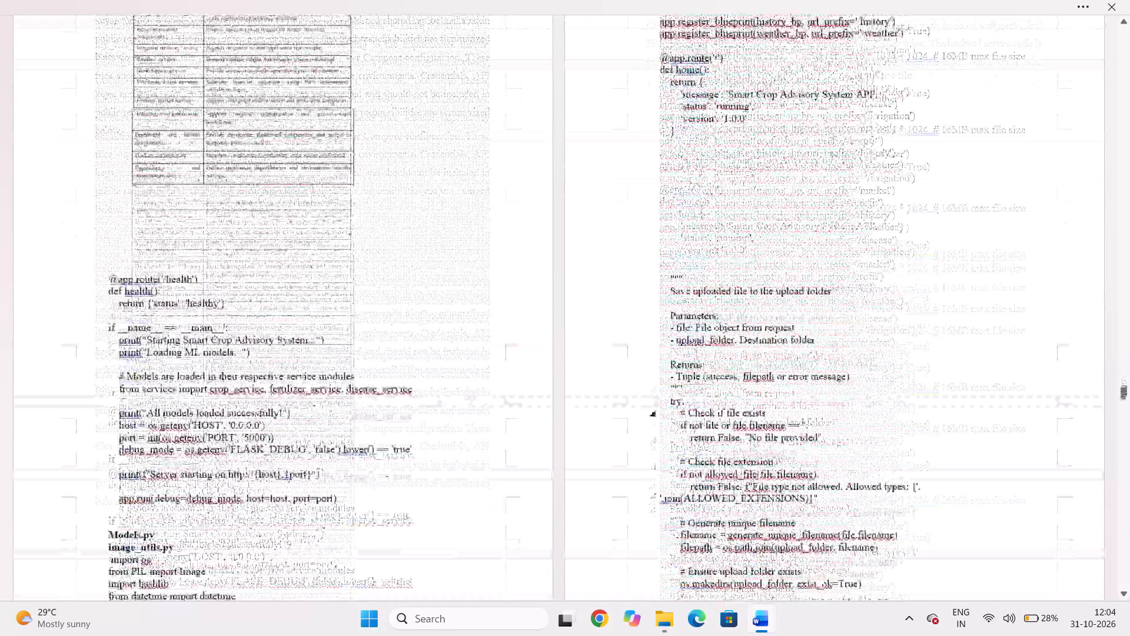
scroll(860, 388, down, 4)
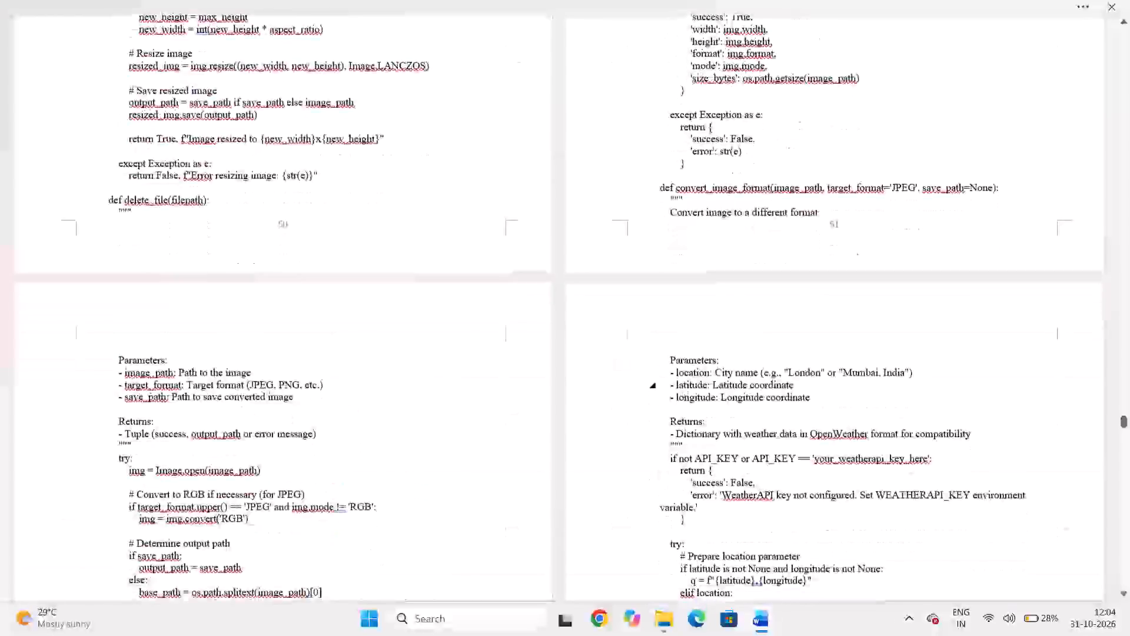
scroll(860, 388, down, 3)
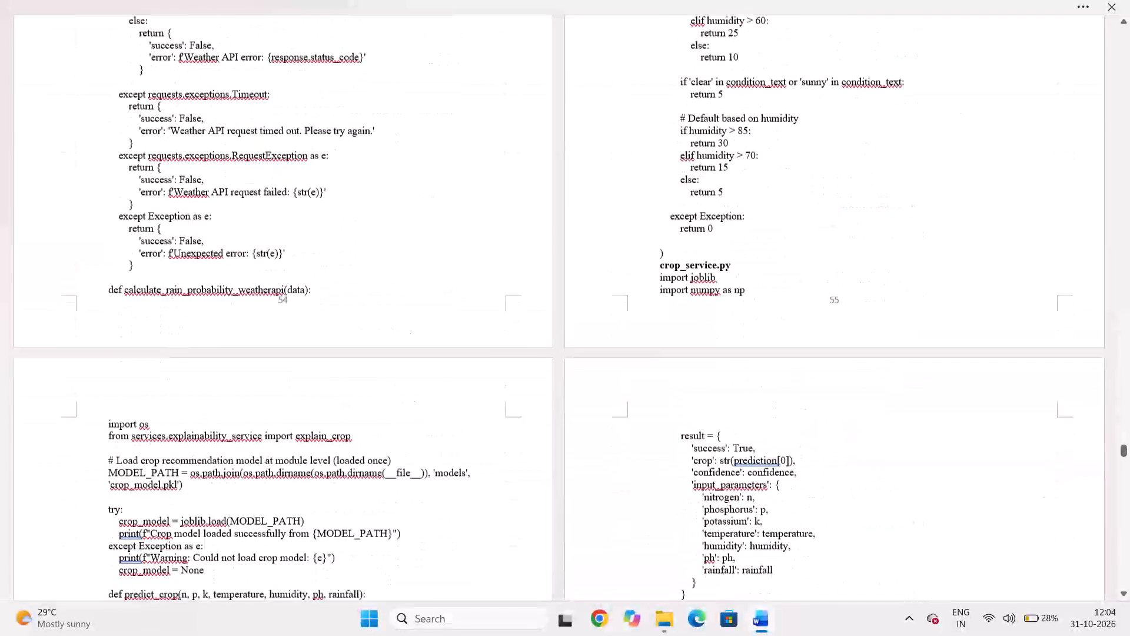
scroll(860, 388, down, 4)
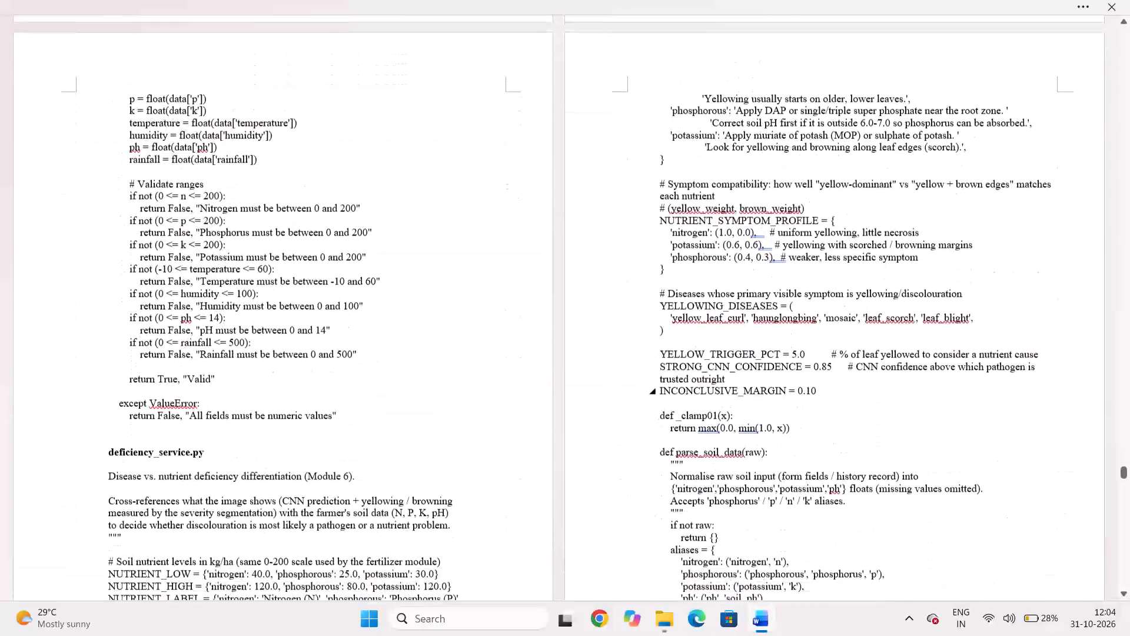
scroll(860, 388, down, 2)
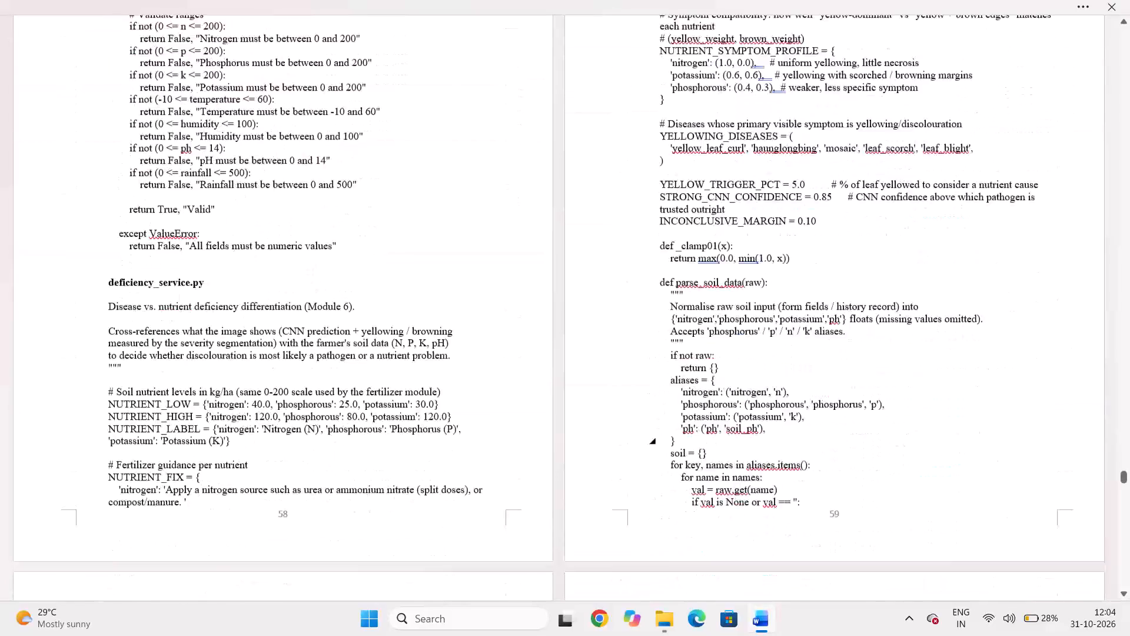
scroll(860, 388, down, 3)
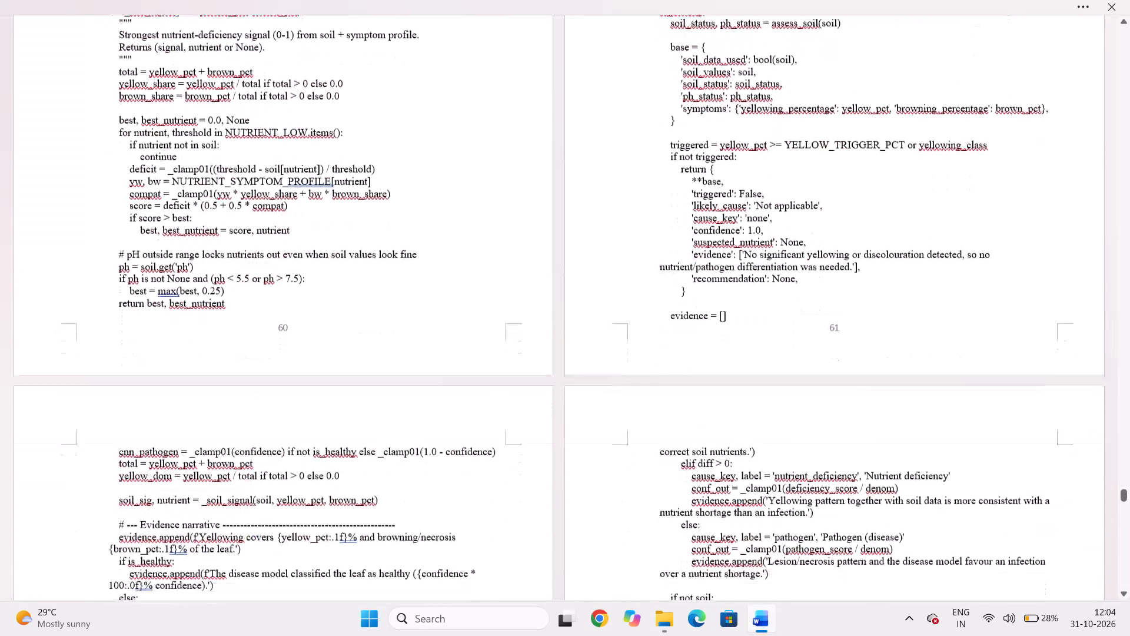
Examine Chapter 6, Results and Outputs, including the 6.1 Results text and figures and the 6.2 Outputs screenshots.
scroll(860, 388, down, 3)
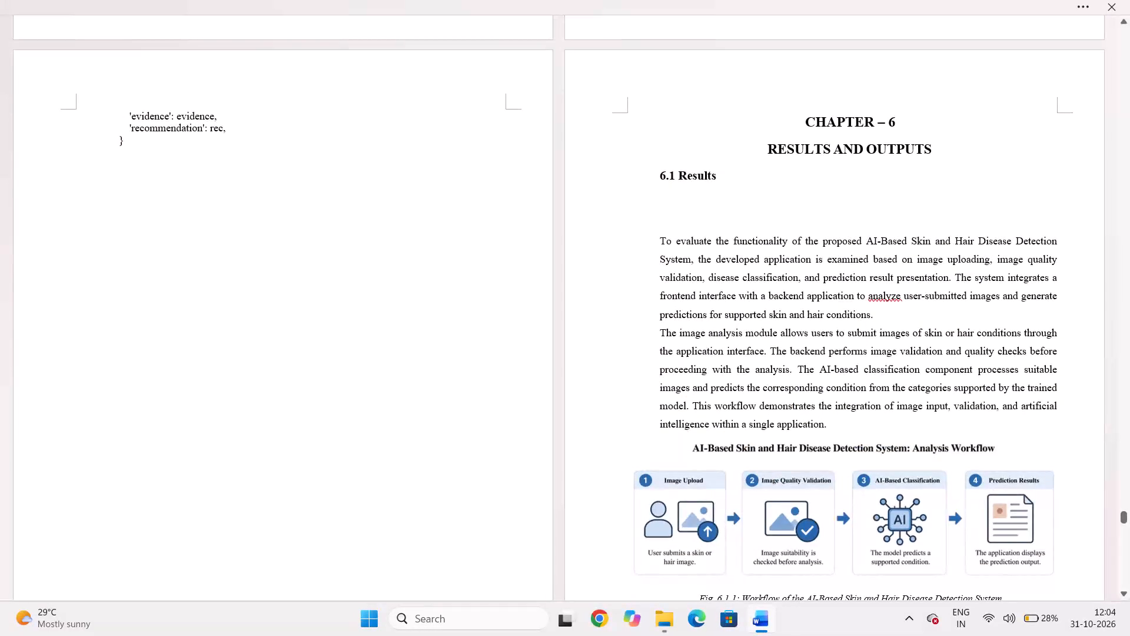
scroll(860, 388, down, 2)
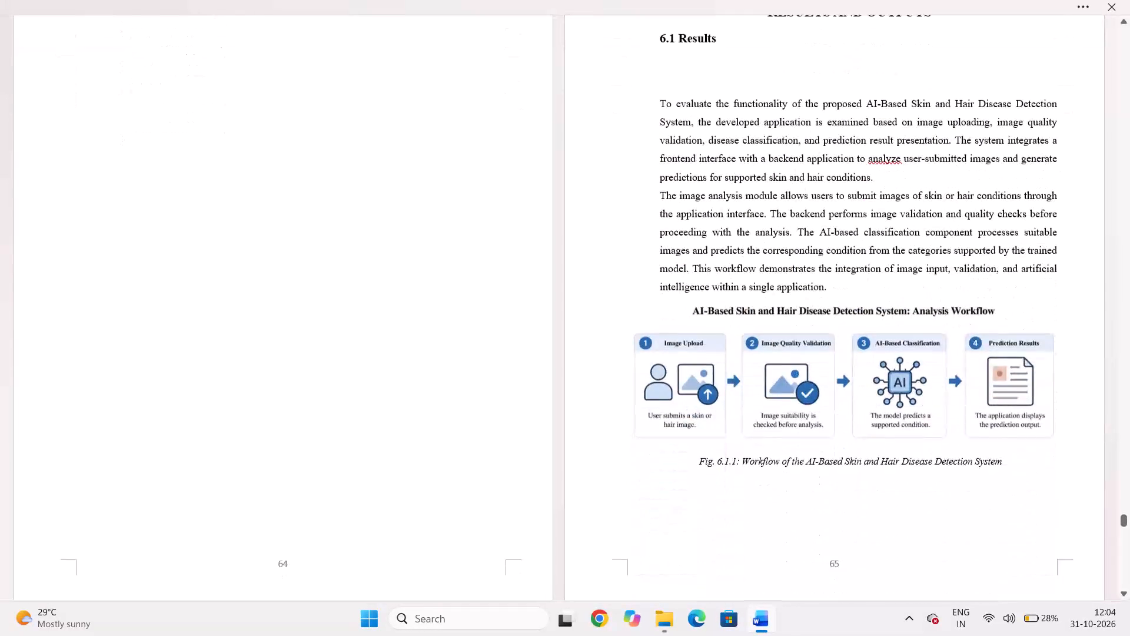
scroll(860, 388, down, 4)
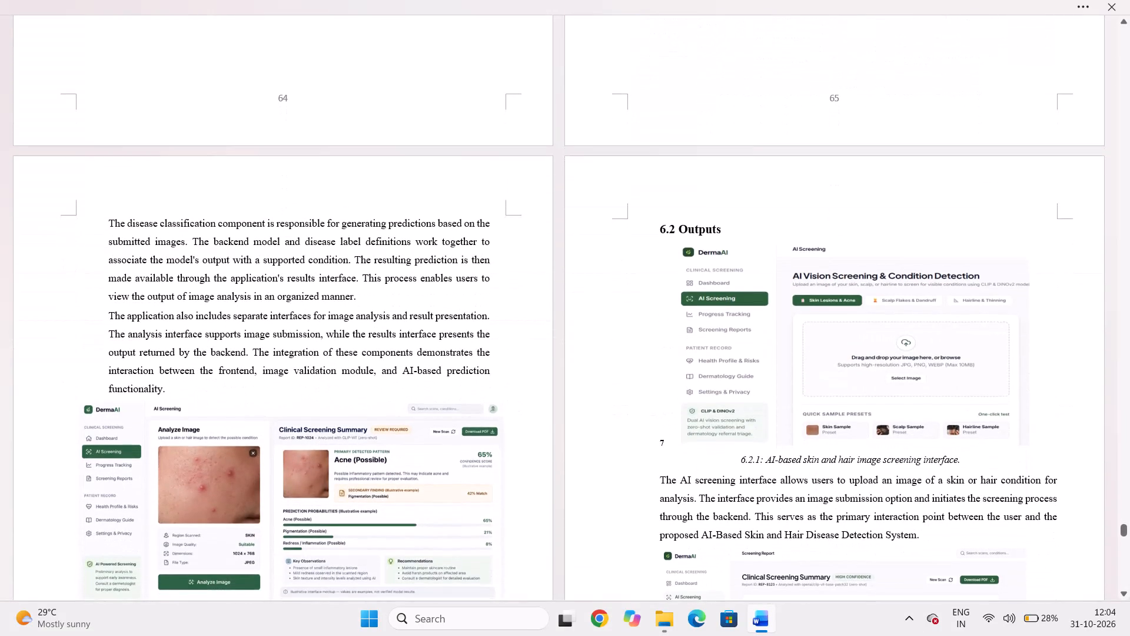
scroll(860, 388, down, 1)
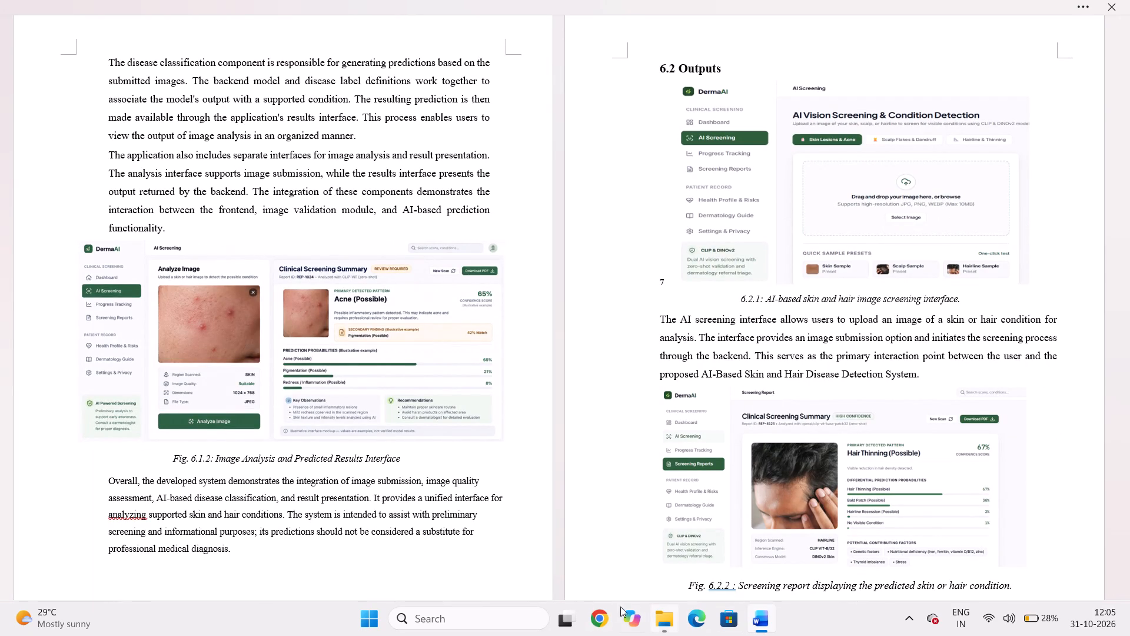
click(600, 606)
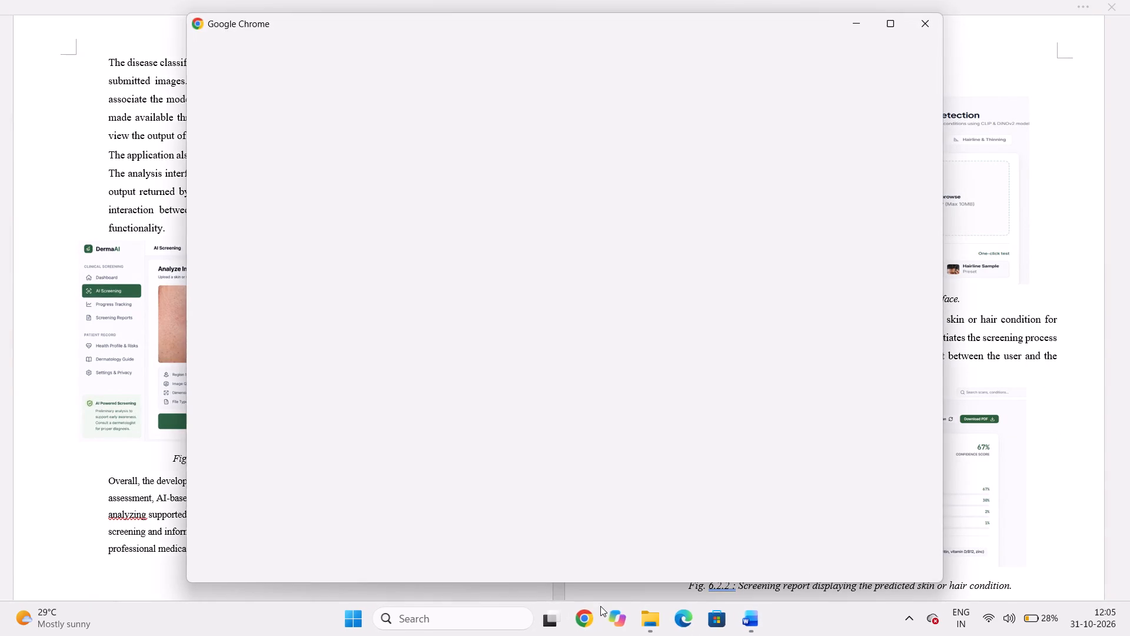
click(463, 329)
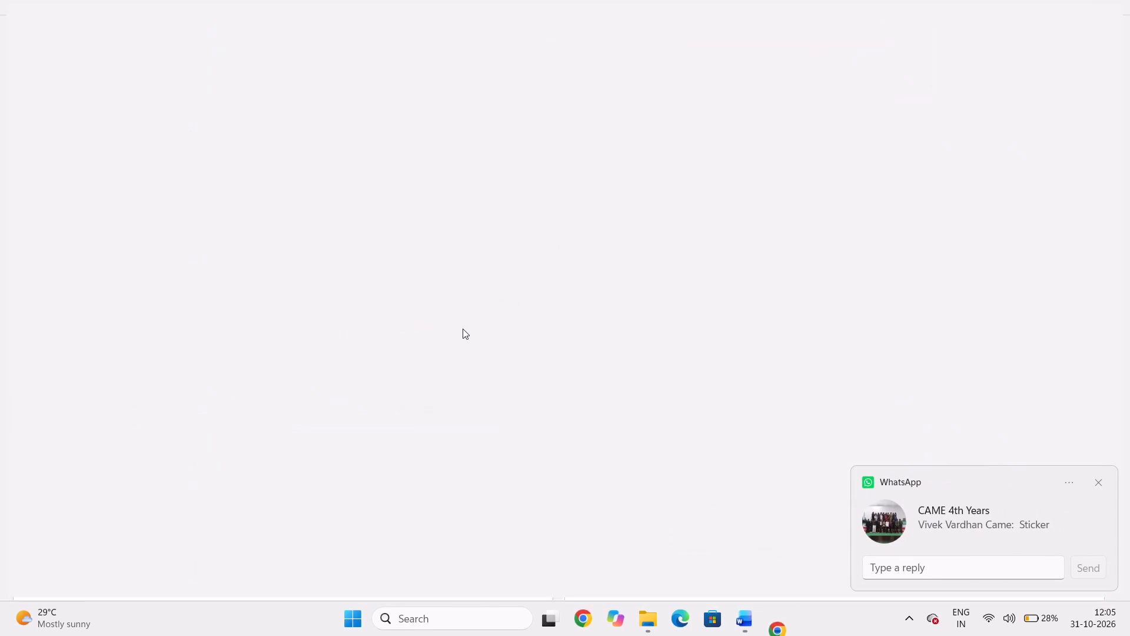
click(447, 346)
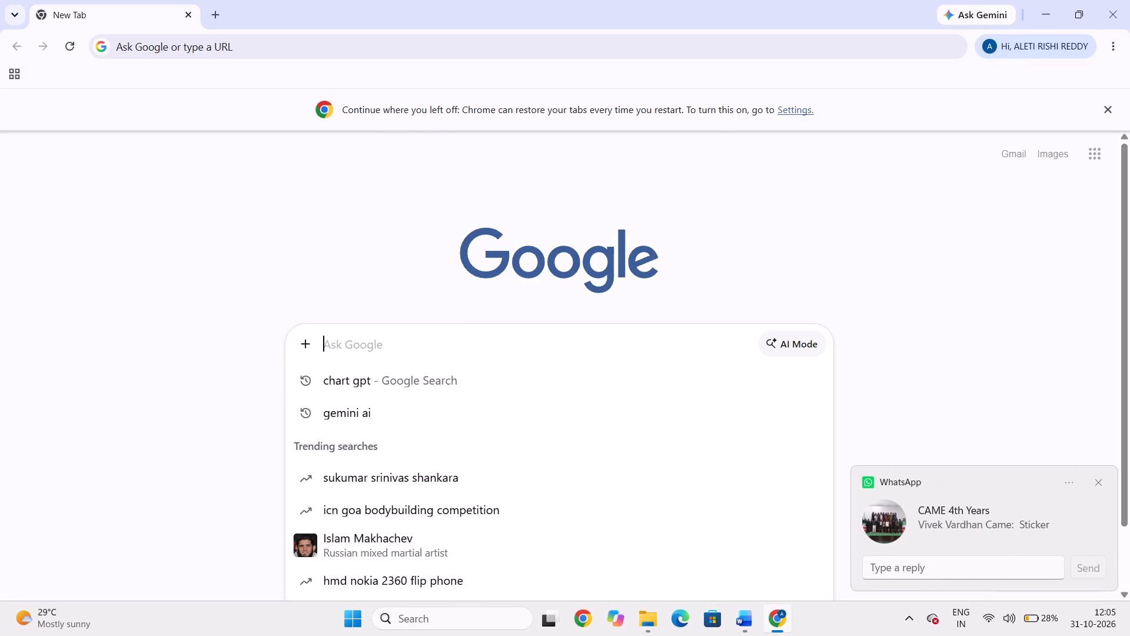
click(415, 383)
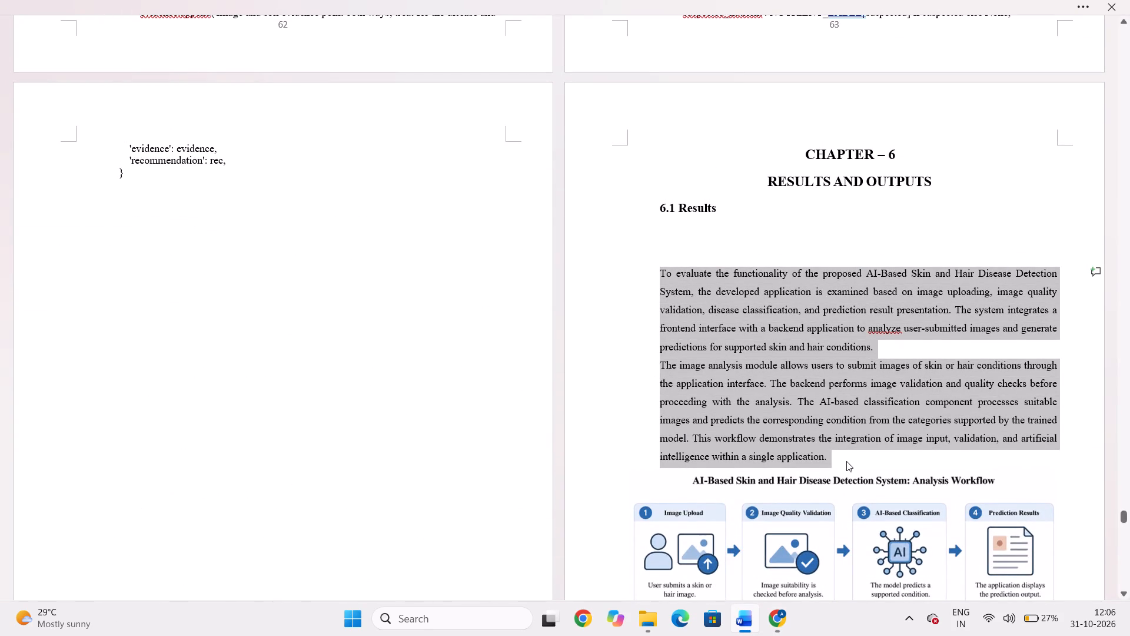
click(846, 461)
drag(828, 458, 709, 331)
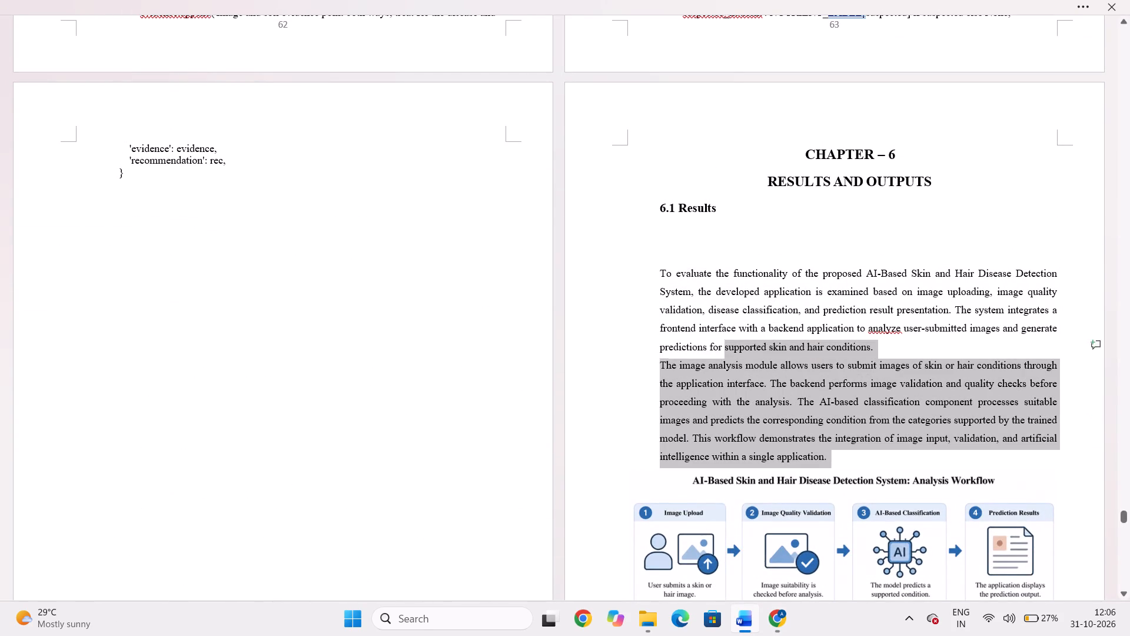
drag(709, 331, 676, 268)
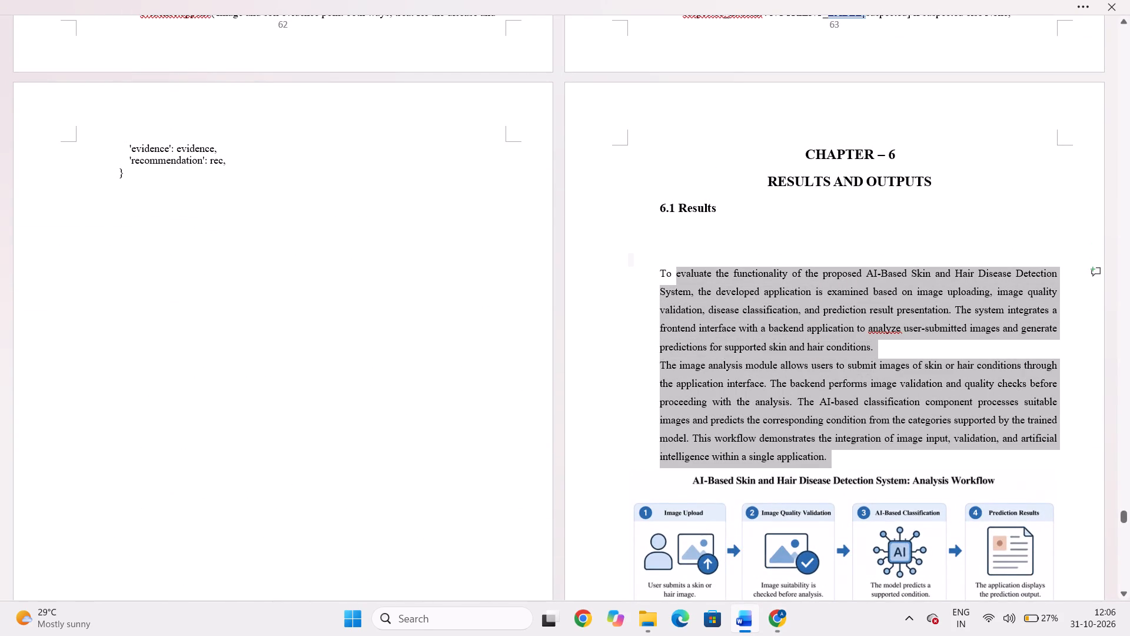
drag(676, 268, 676, 269)
key(ctrl+v)
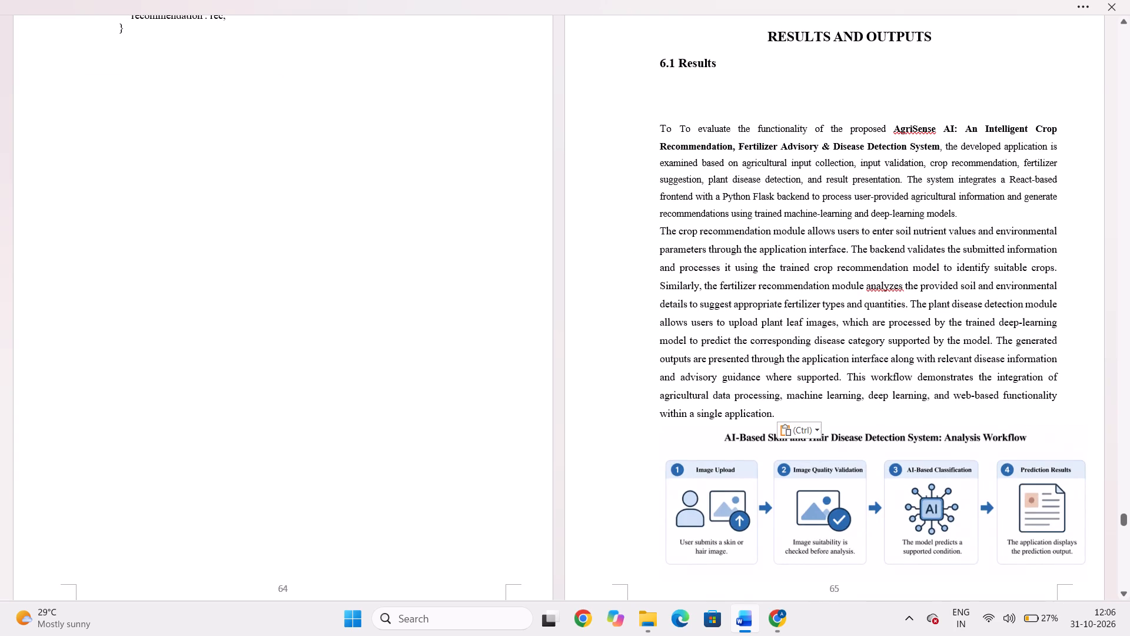
click(677, 131)
key(BackSpace)
key(BackSpace)
key(BackSpace)
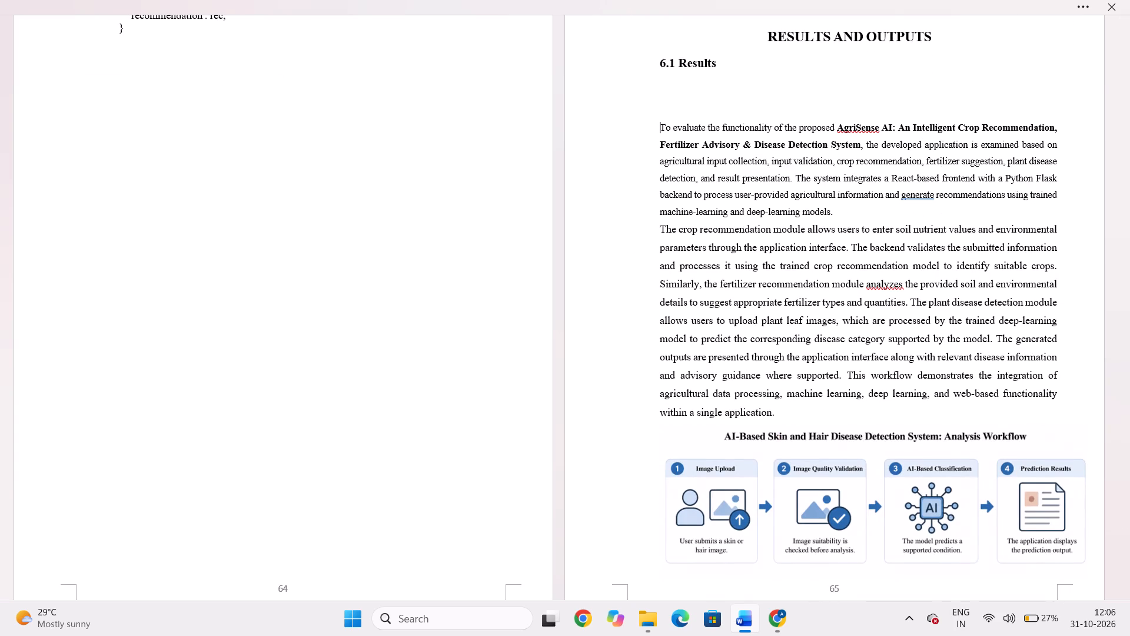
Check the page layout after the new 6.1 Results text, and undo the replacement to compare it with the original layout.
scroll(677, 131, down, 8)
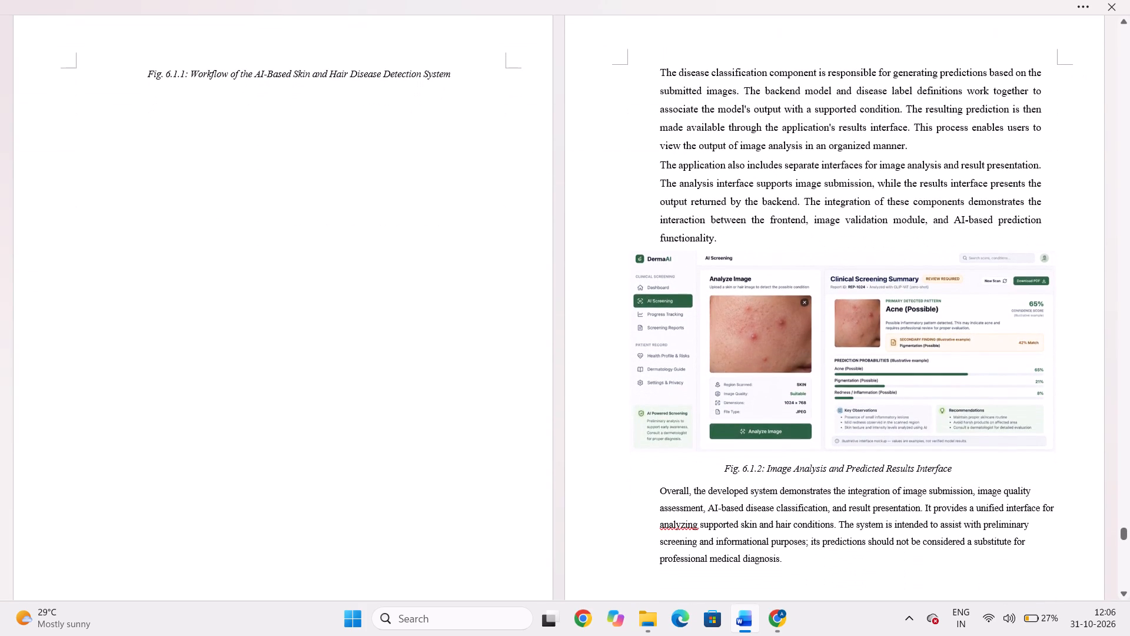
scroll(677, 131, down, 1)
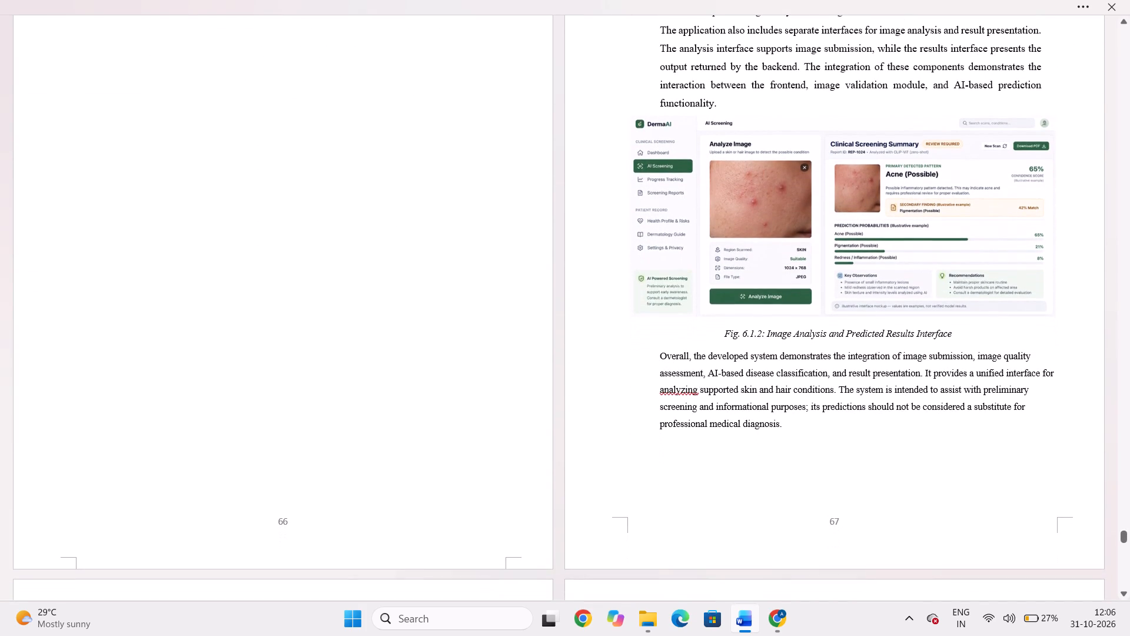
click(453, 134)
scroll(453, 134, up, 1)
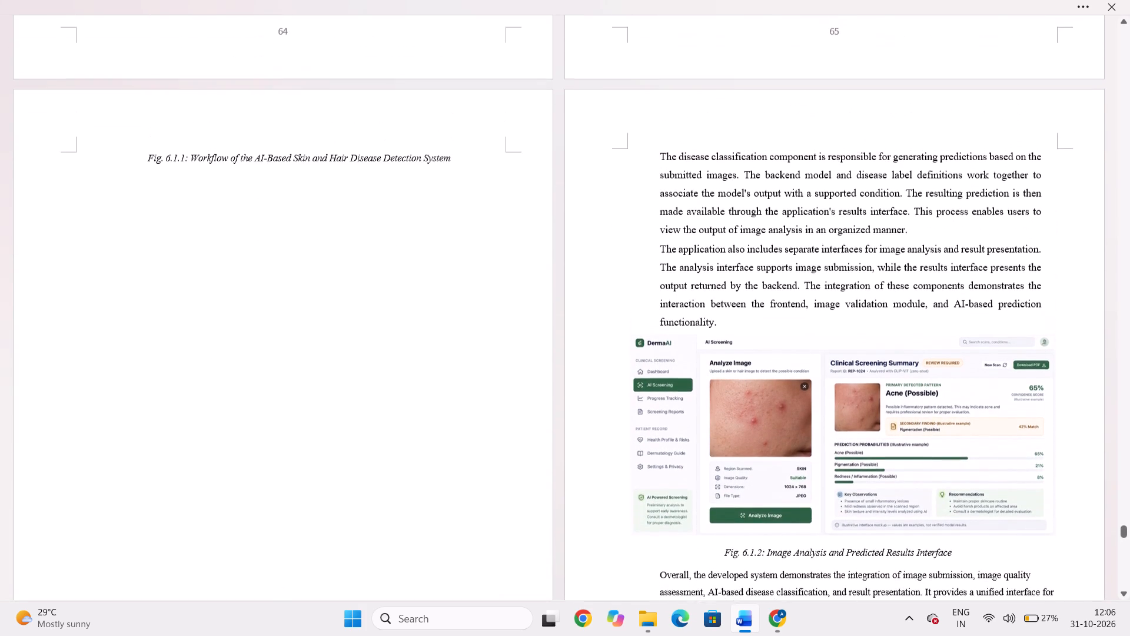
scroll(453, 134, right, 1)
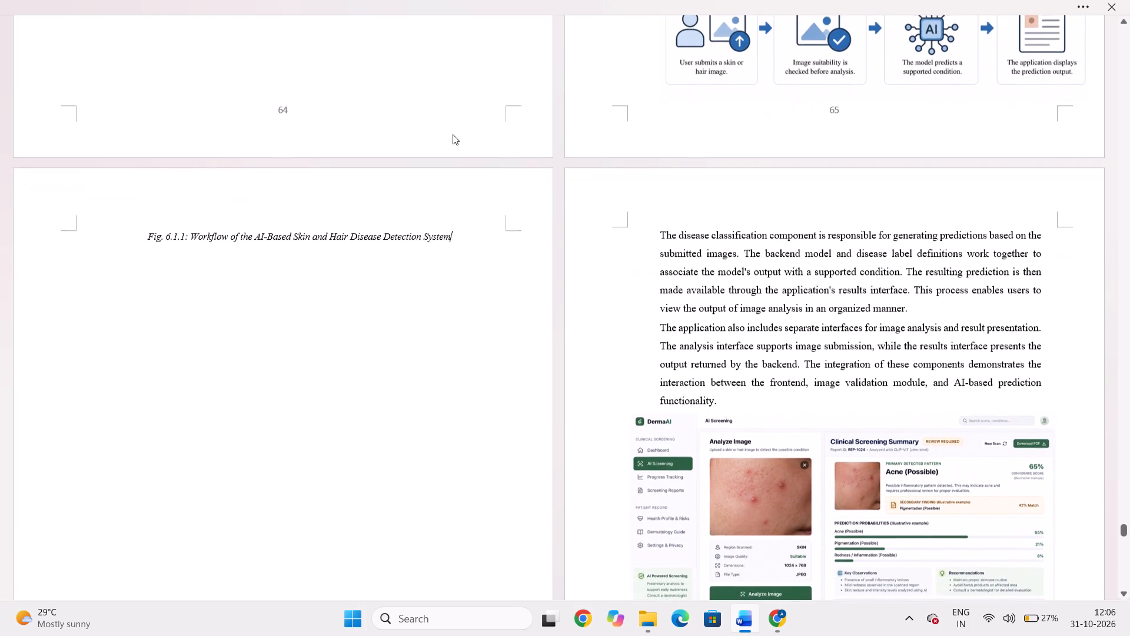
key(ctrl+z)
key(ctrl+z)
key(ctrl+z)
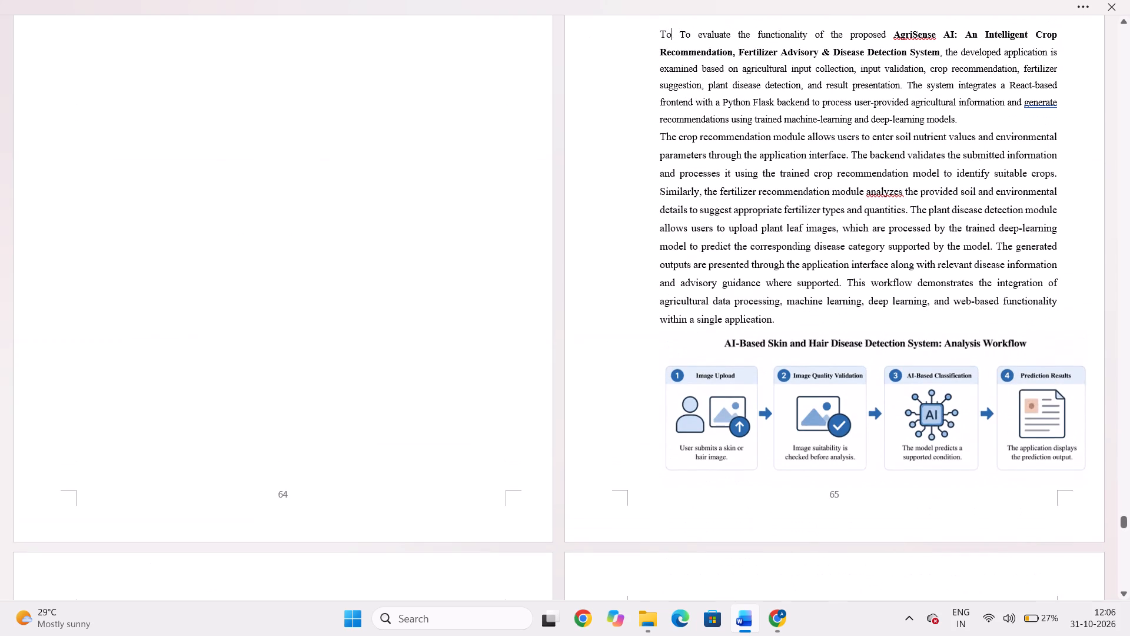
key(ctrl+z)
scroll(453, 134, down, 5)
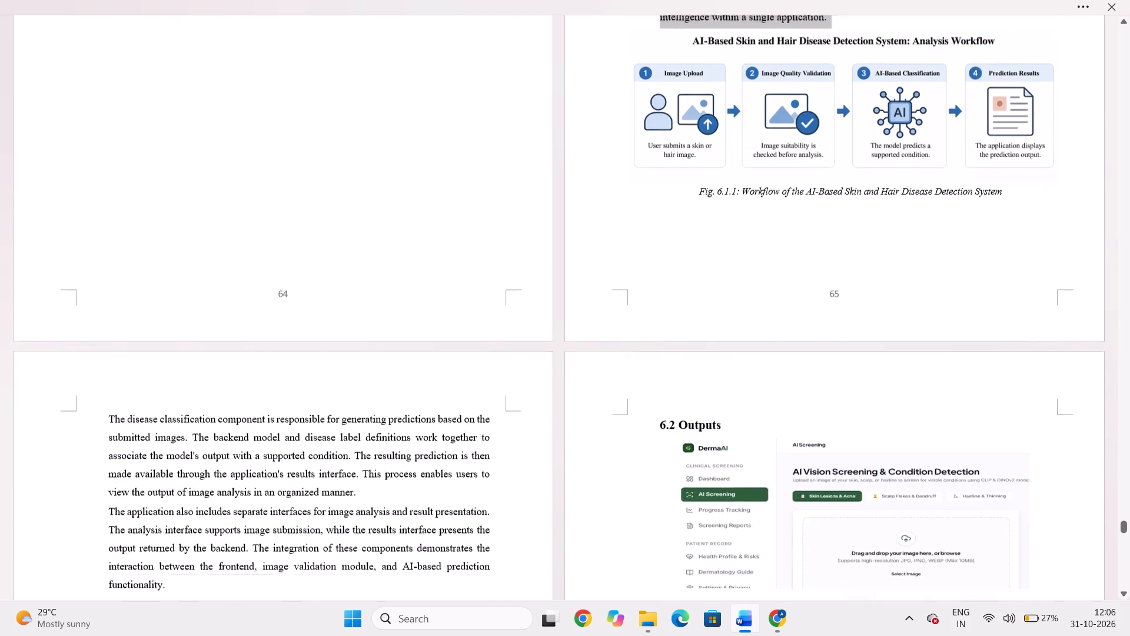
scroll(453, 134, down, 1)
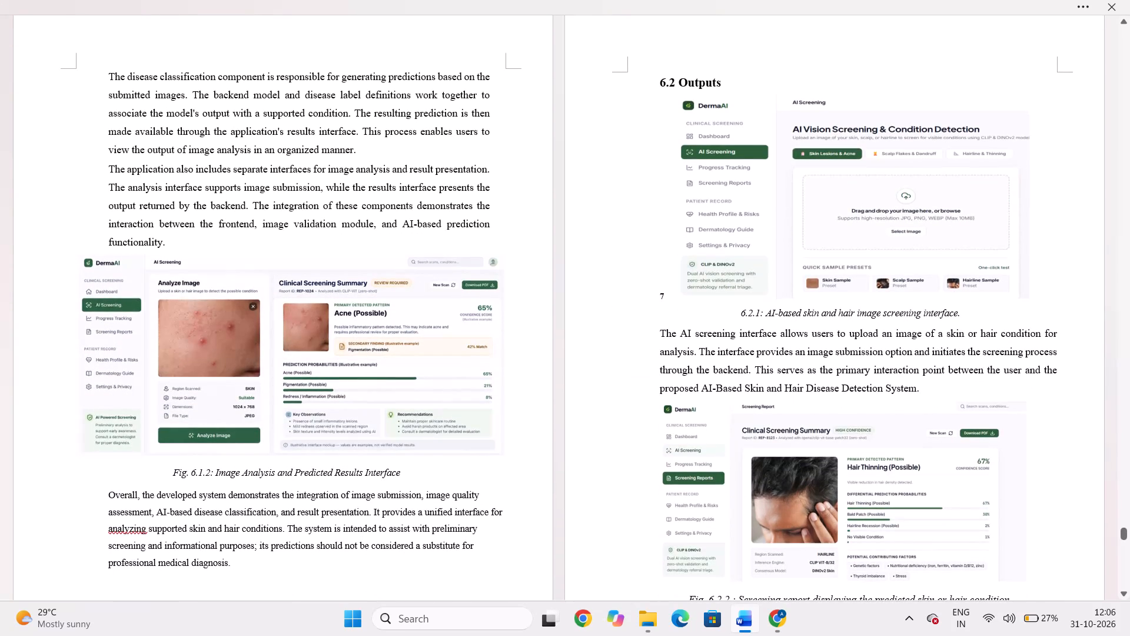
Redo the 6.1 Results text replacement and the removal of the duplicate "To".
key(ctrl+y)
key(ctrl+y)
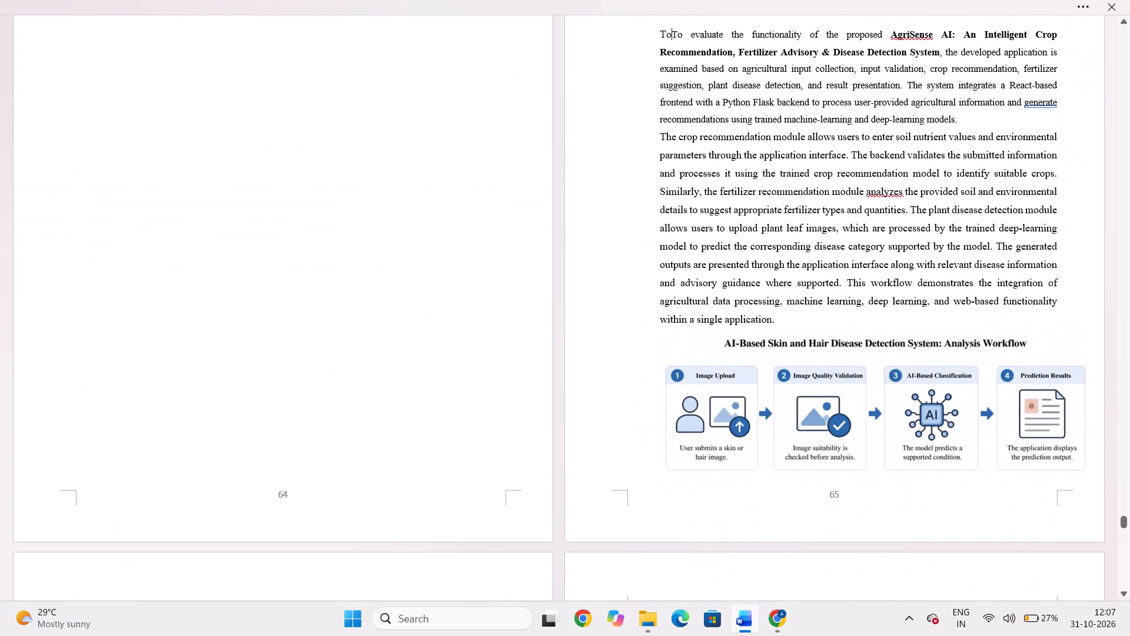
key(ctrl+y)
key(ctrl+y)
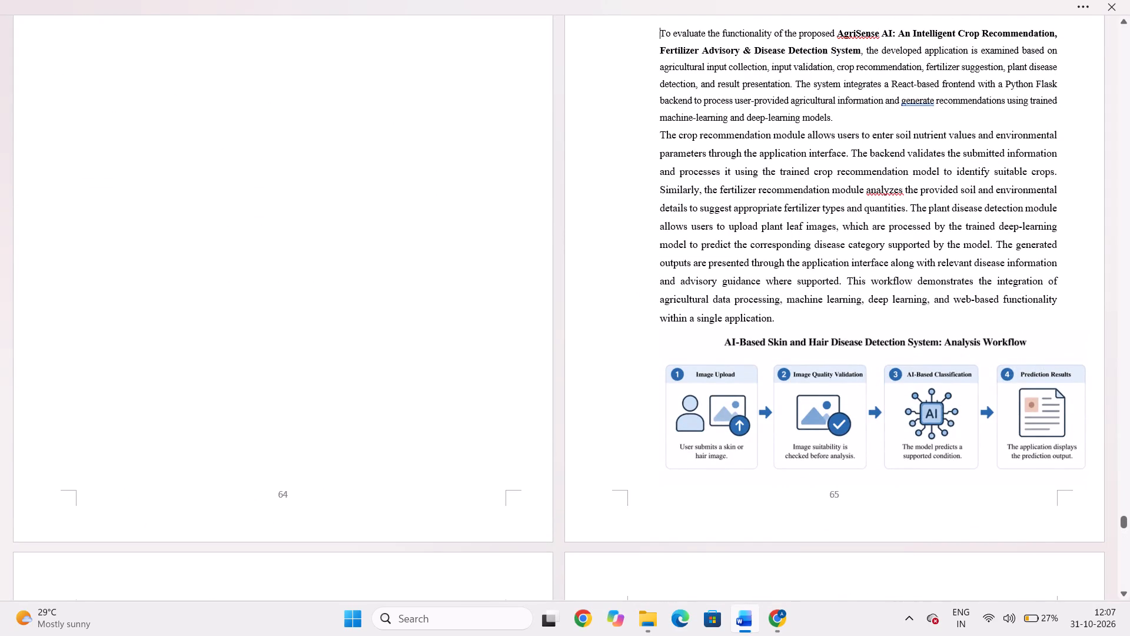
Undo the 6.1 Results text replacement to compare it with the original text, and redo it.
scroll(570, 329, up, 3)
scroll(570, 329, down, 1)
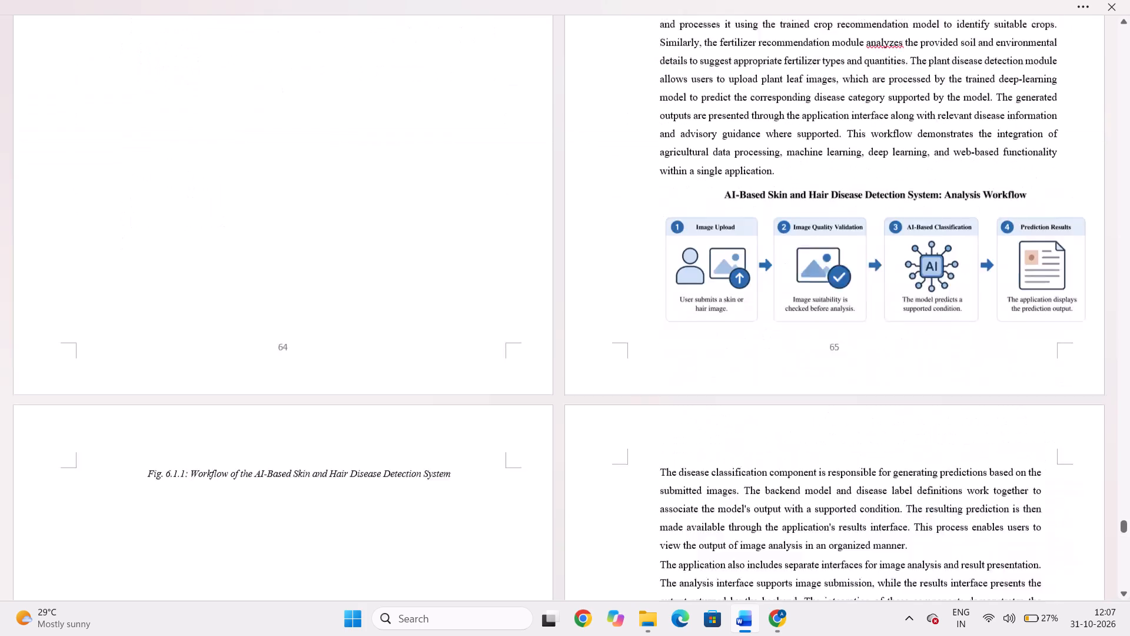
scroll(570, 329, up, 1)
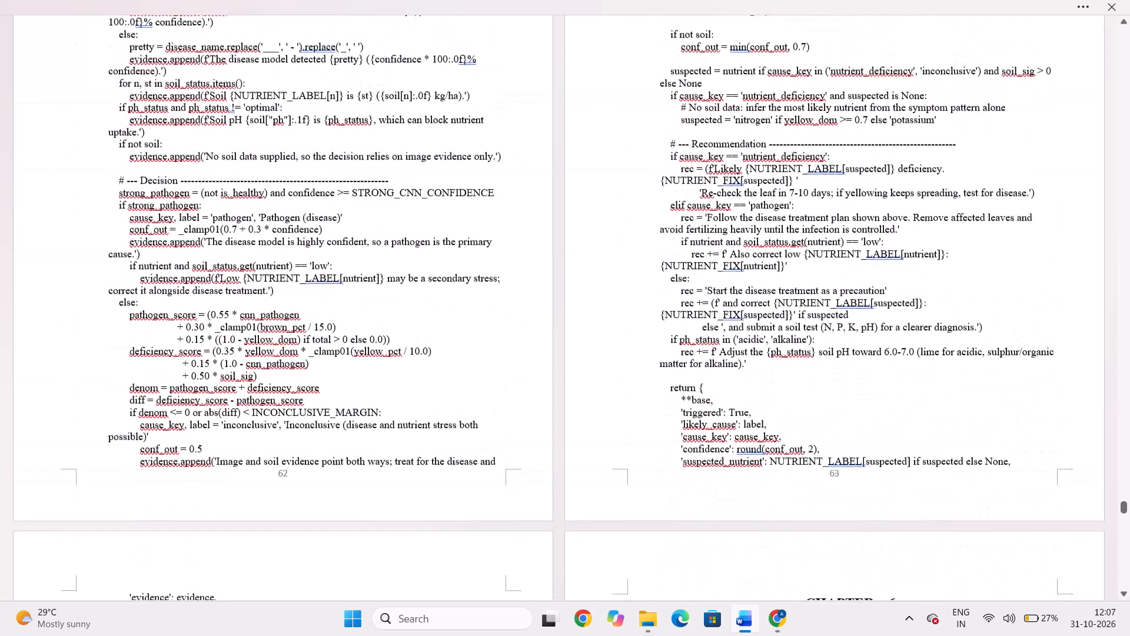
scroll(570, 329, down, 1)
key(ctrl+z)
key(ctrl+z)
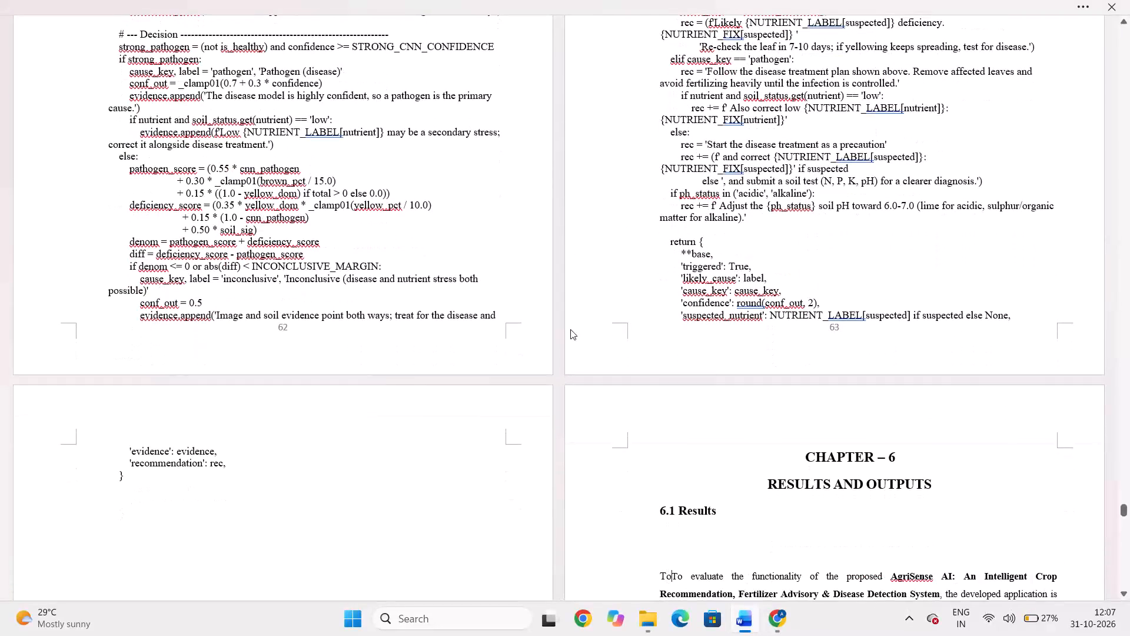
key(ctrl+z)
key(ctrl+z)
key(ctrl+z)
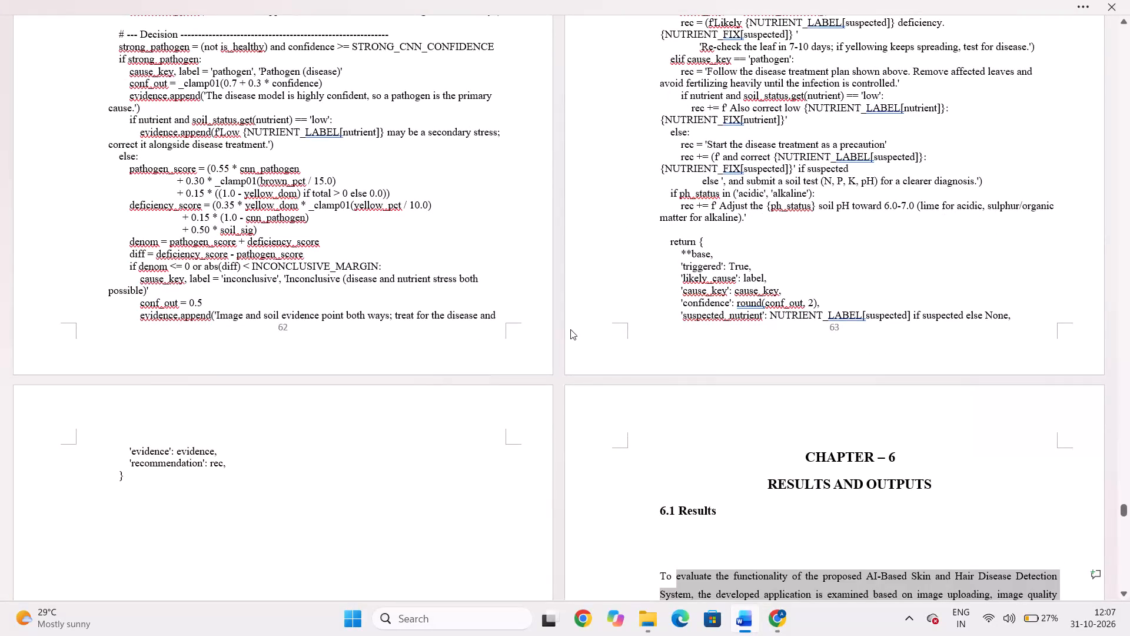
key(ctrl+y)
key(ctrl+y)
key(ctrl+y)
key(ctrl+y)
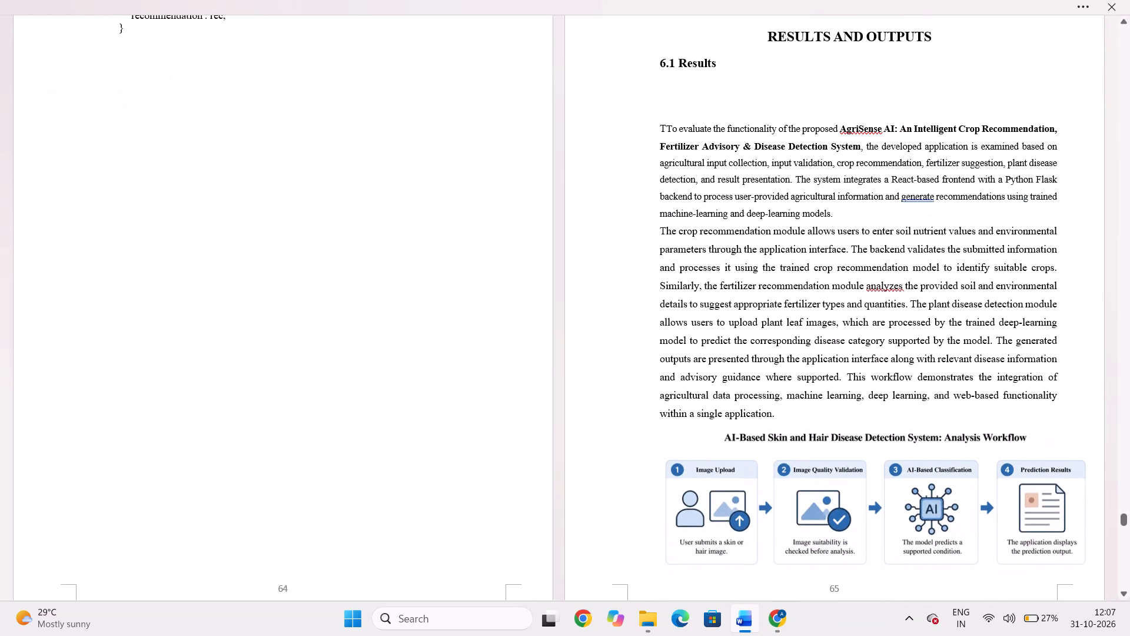
Examine the source code pages that precede Chapter 6 and the page break before the chapter heading.
scroll(570, 329, up, 2)
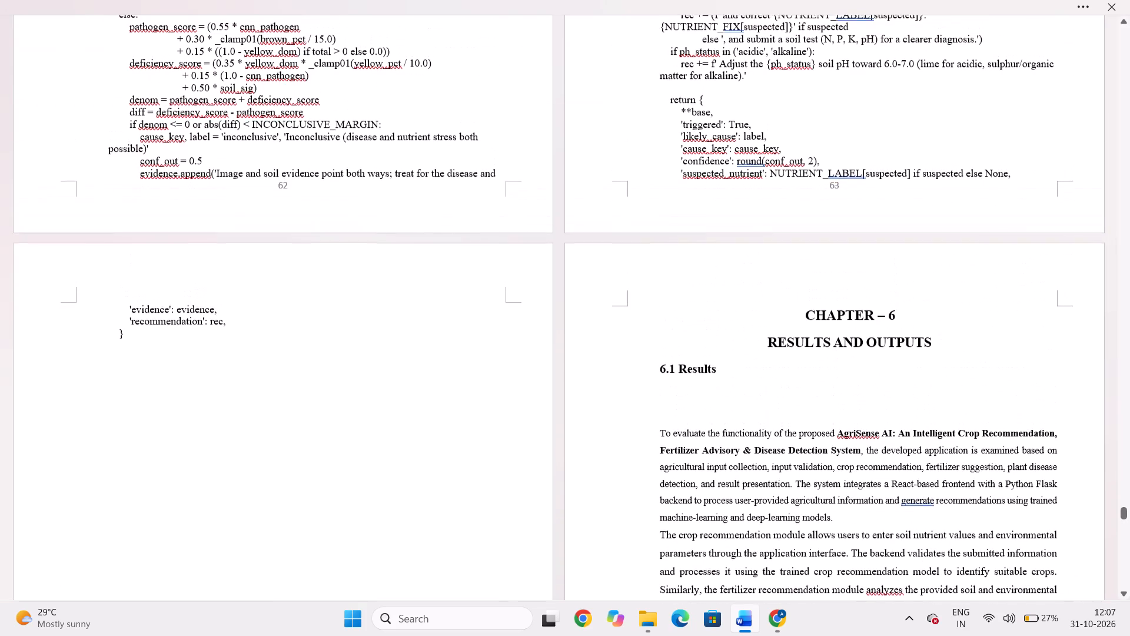
scroll(207, 332, up, 1)
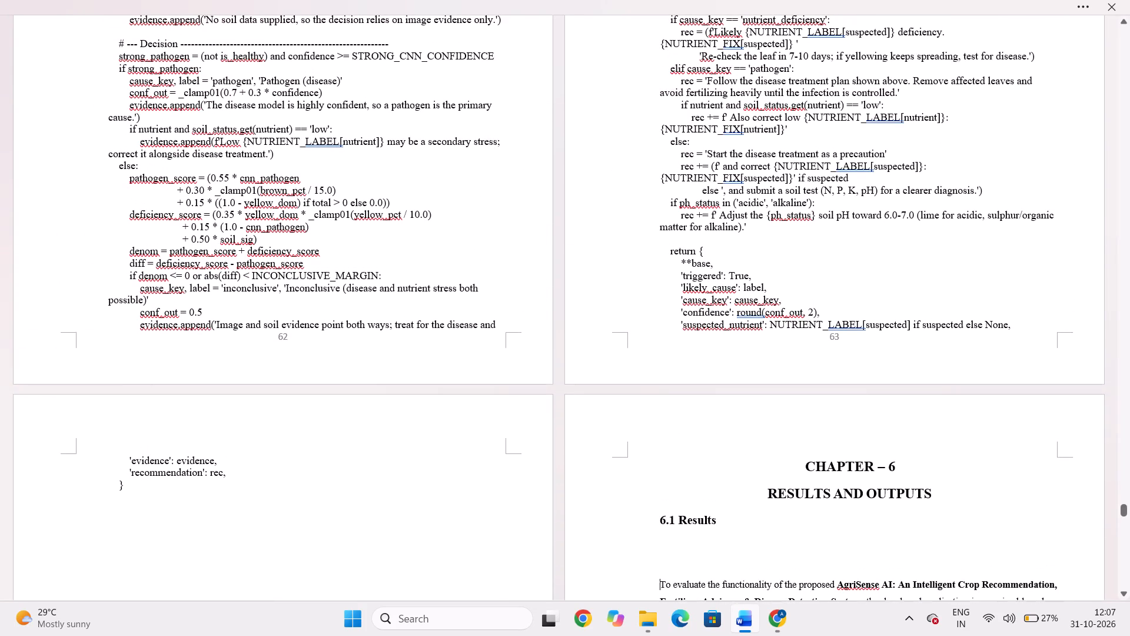
scroll(207, 332, up, 5)
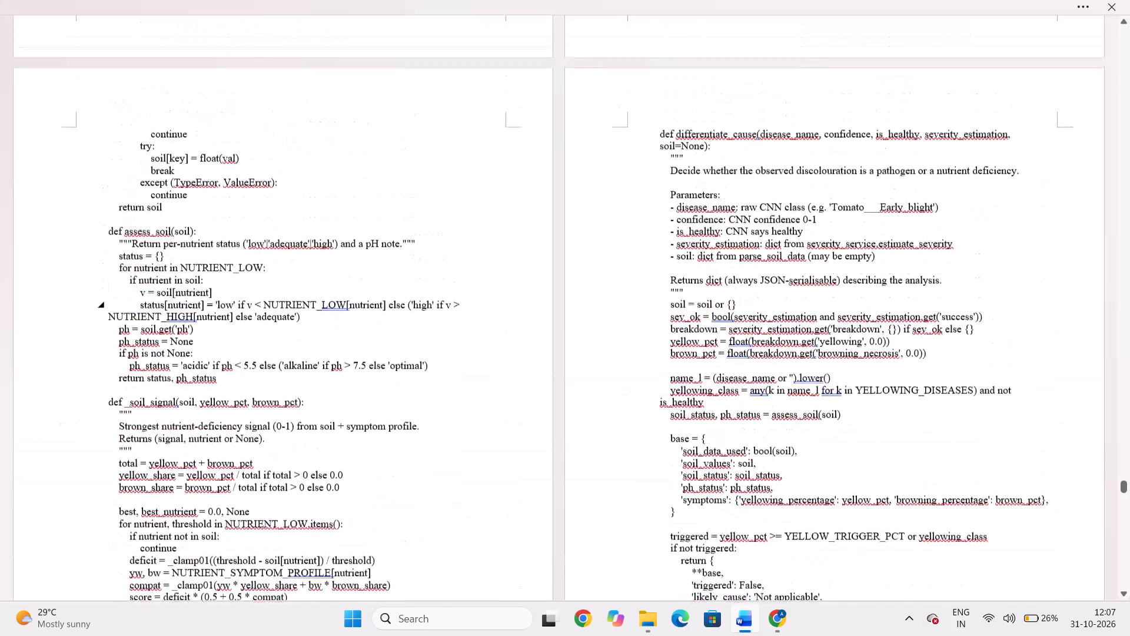
scroll(207, 332, up, 7)
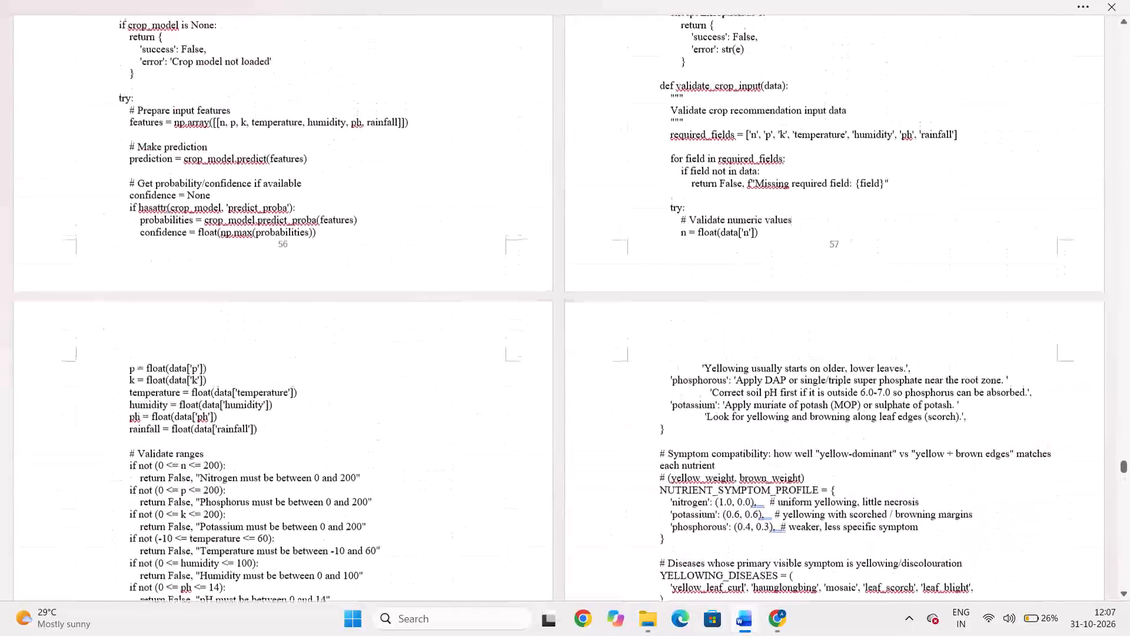
scroll(207, 332, up, 5)
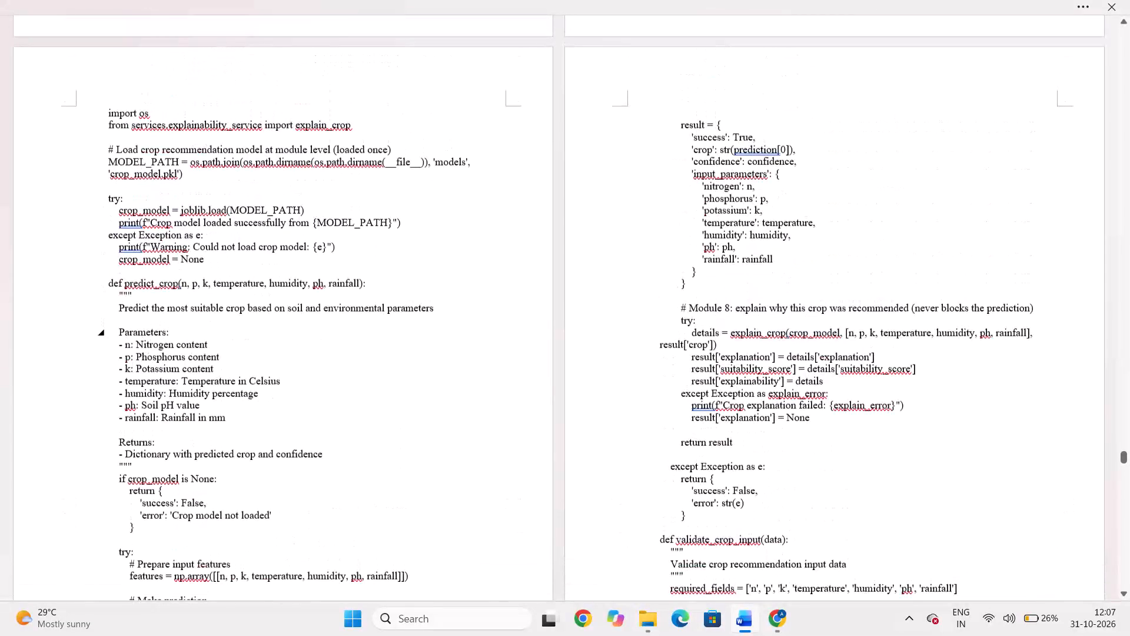
scroll(207, 332, down, 7)
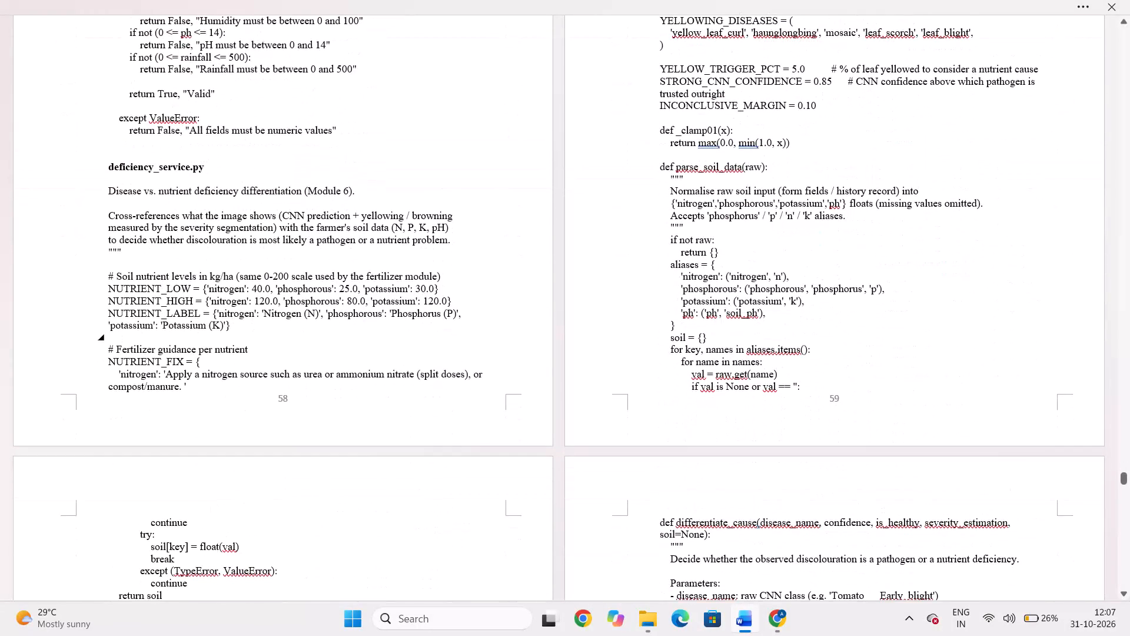
scroll(207, 332, down, 6)
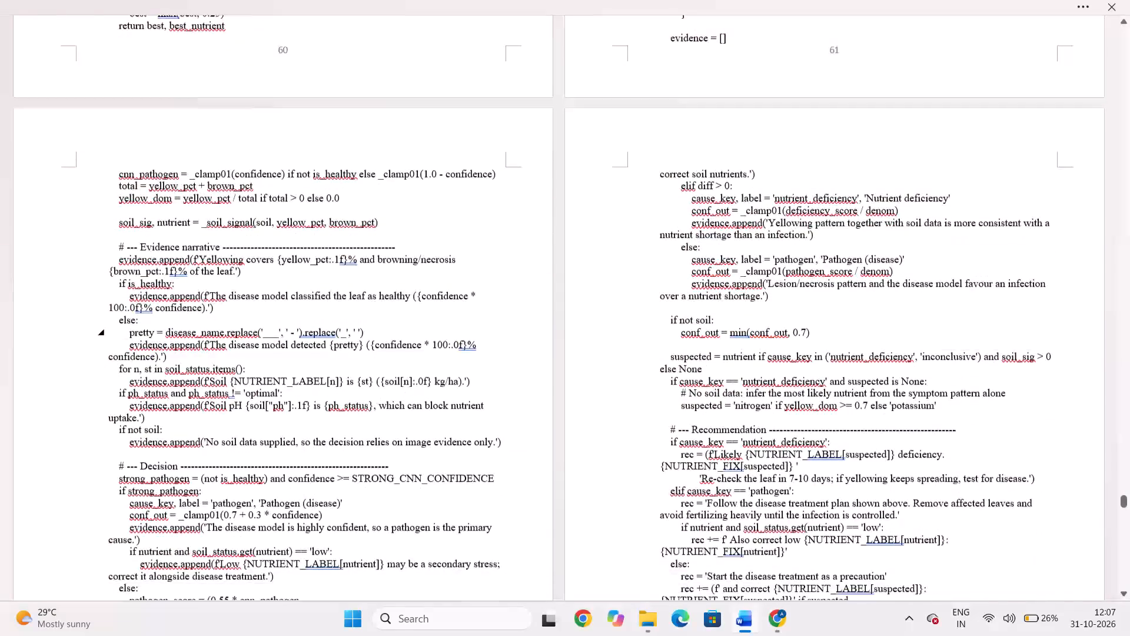
scroll(207, 332, down, 5)
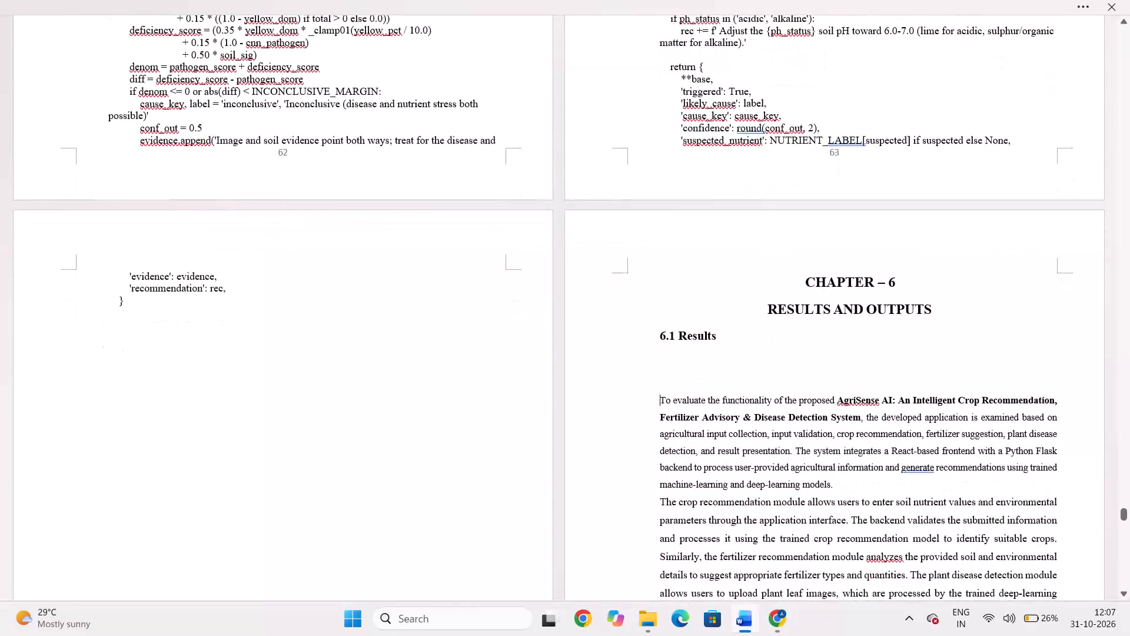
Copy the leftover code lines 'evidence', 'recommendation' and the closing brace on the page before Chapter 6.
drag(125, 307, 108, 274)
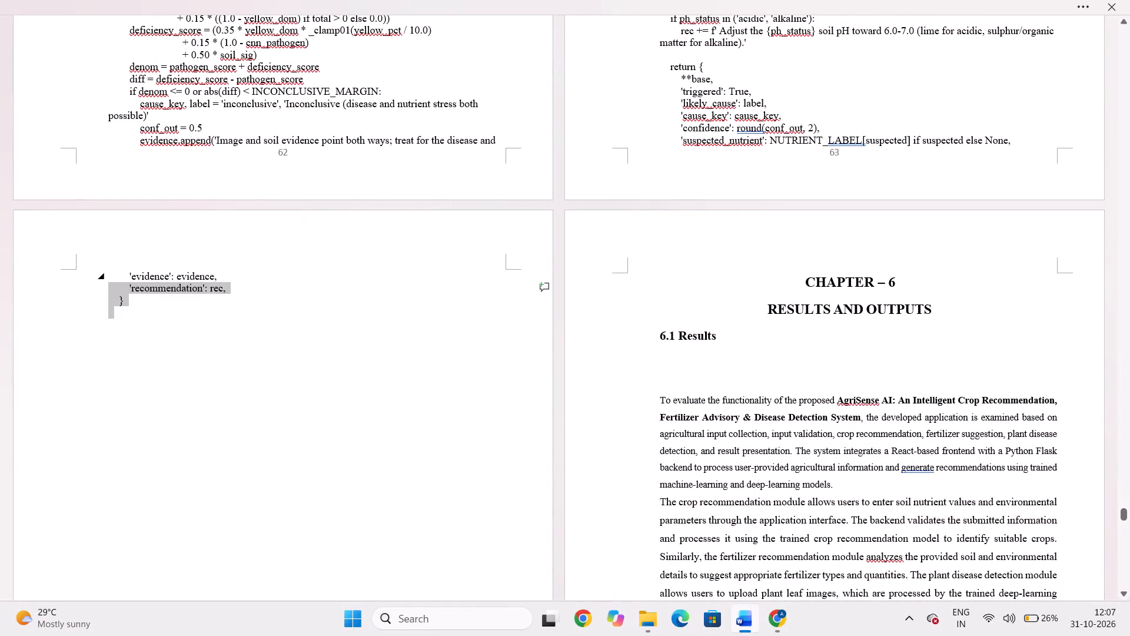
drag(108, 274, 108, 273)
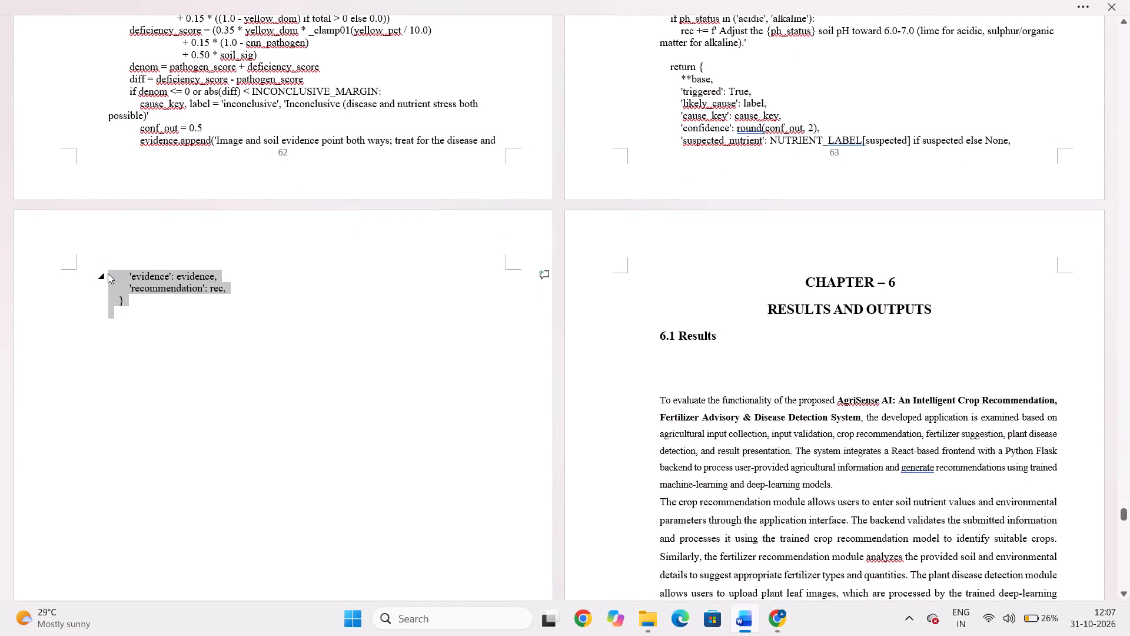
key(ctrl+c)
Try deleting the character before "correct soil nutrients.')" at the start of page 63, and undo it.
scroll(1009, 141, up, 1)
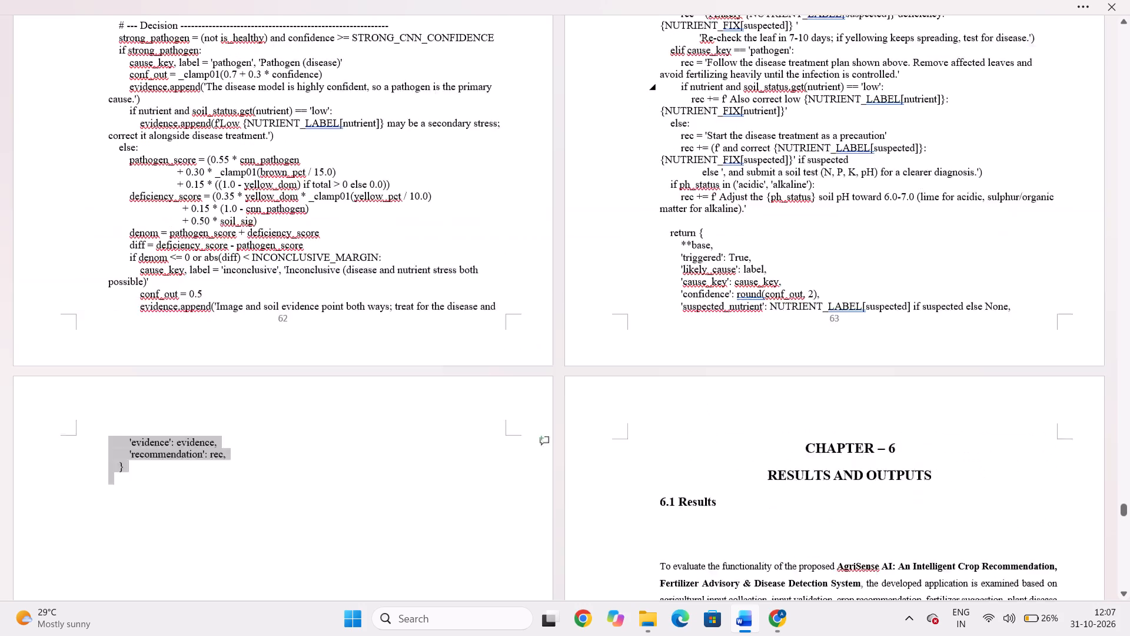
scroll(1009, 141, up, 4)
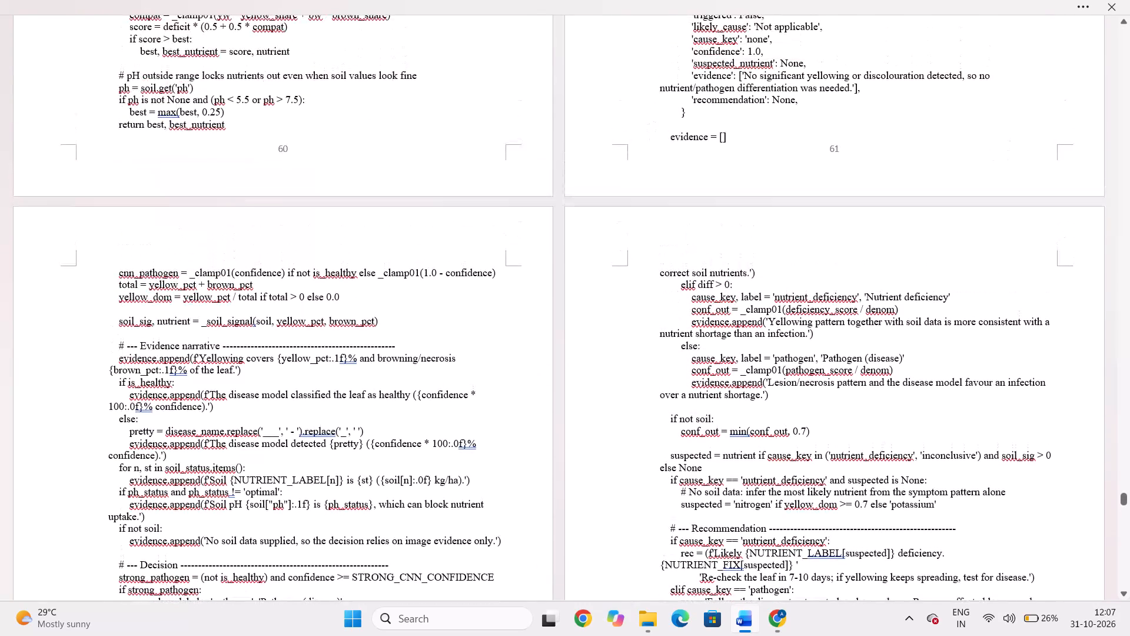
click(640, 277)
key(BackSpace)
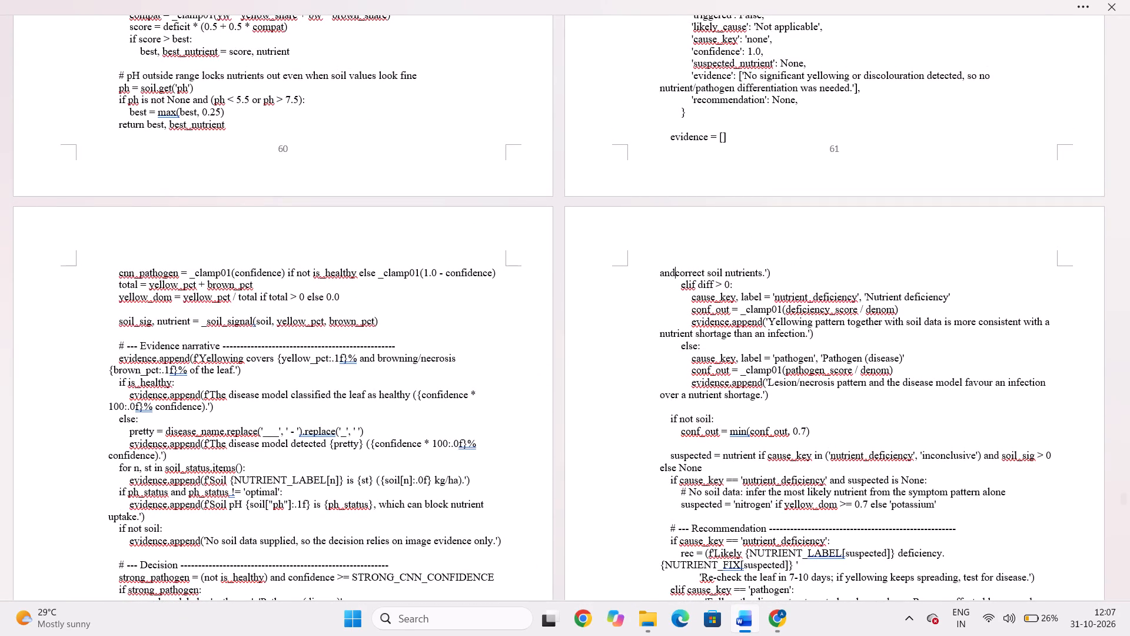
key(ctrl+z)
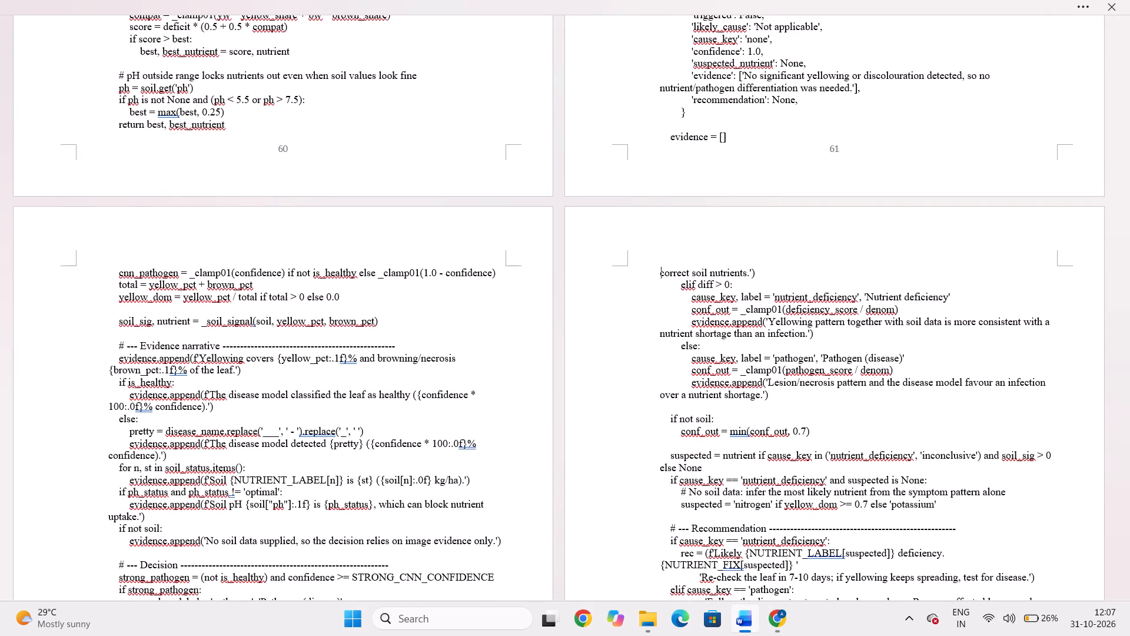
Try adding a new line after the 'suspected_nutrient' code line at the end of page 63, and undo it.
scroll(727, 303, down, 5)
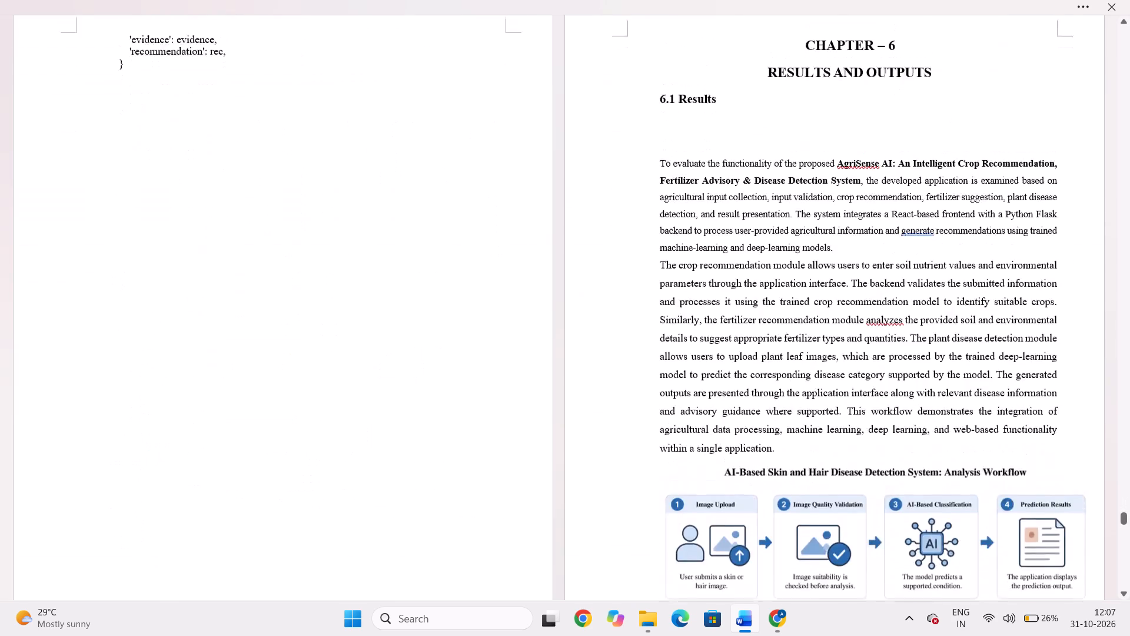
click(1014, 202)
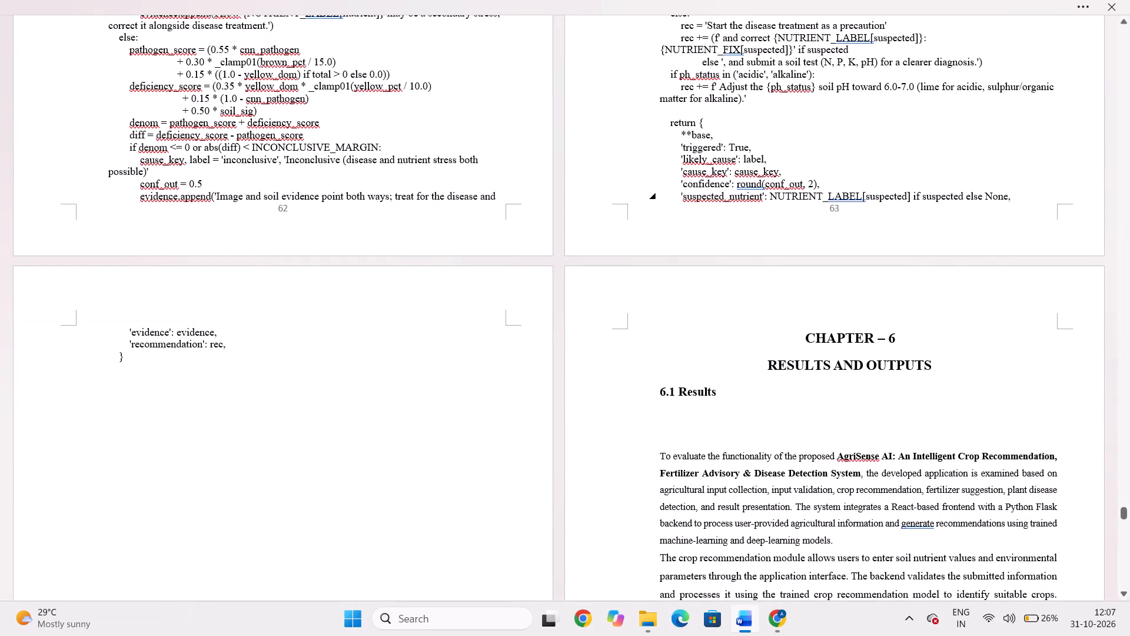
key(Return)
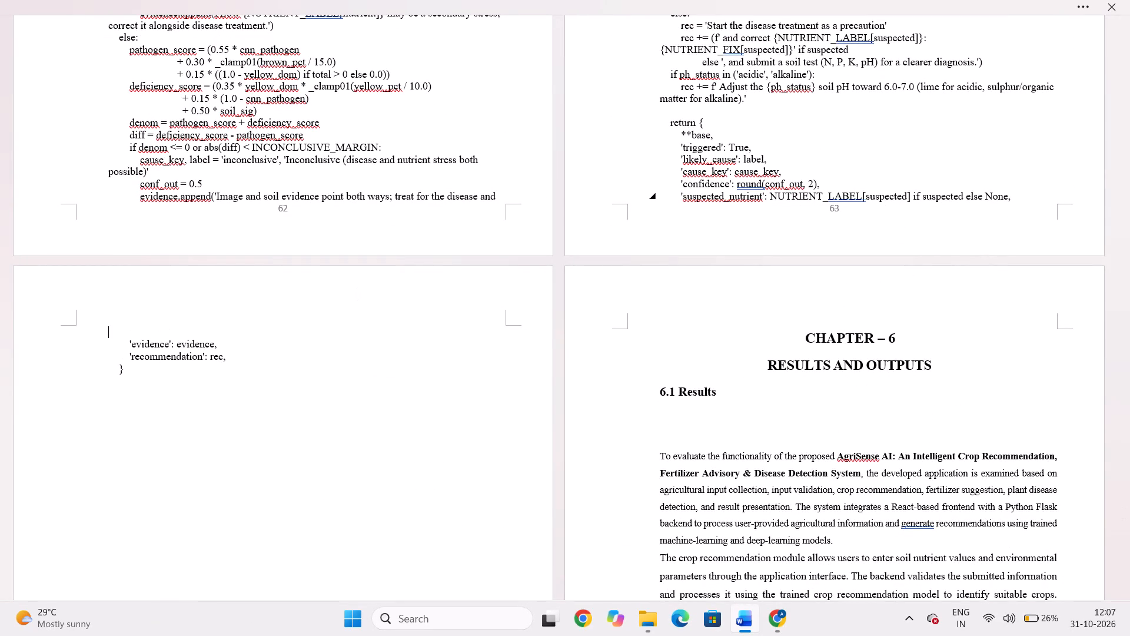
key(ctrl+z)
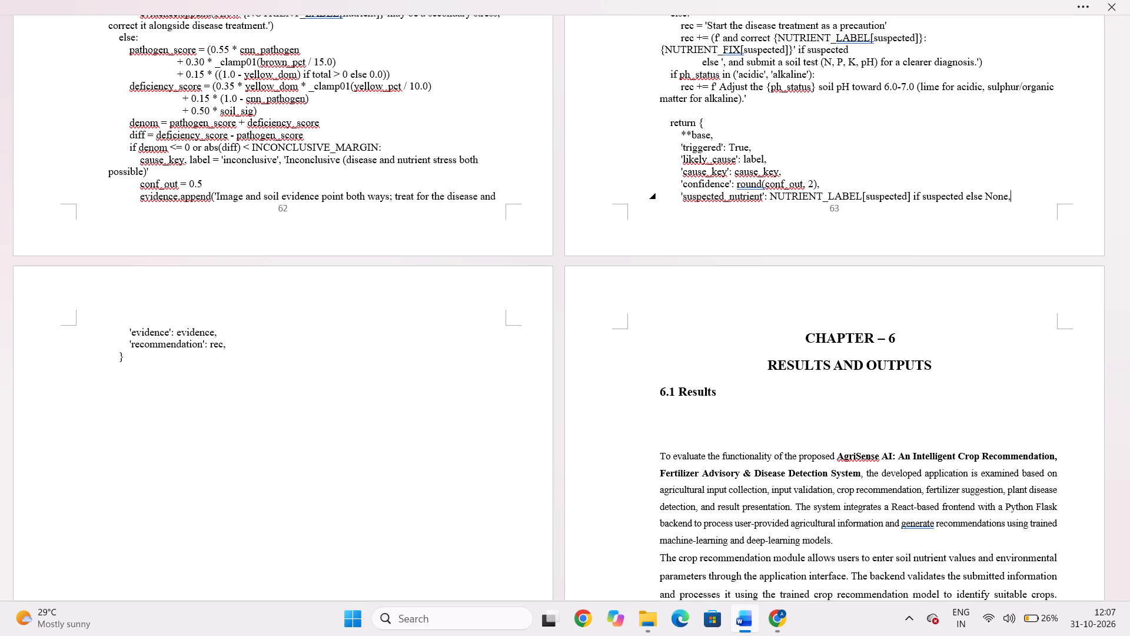
Review the layout of the deficiency_service.py code pages and the Chapter 6 pages that follow.
scroll(666, 220, up, 3)
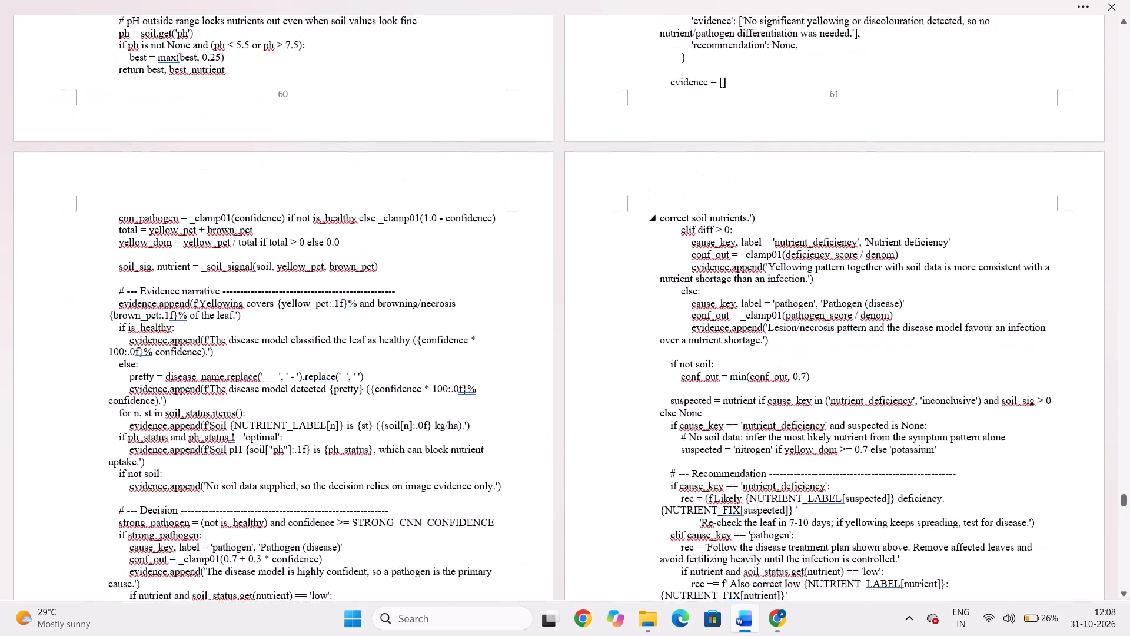
scroll(666, 220, up, 3)
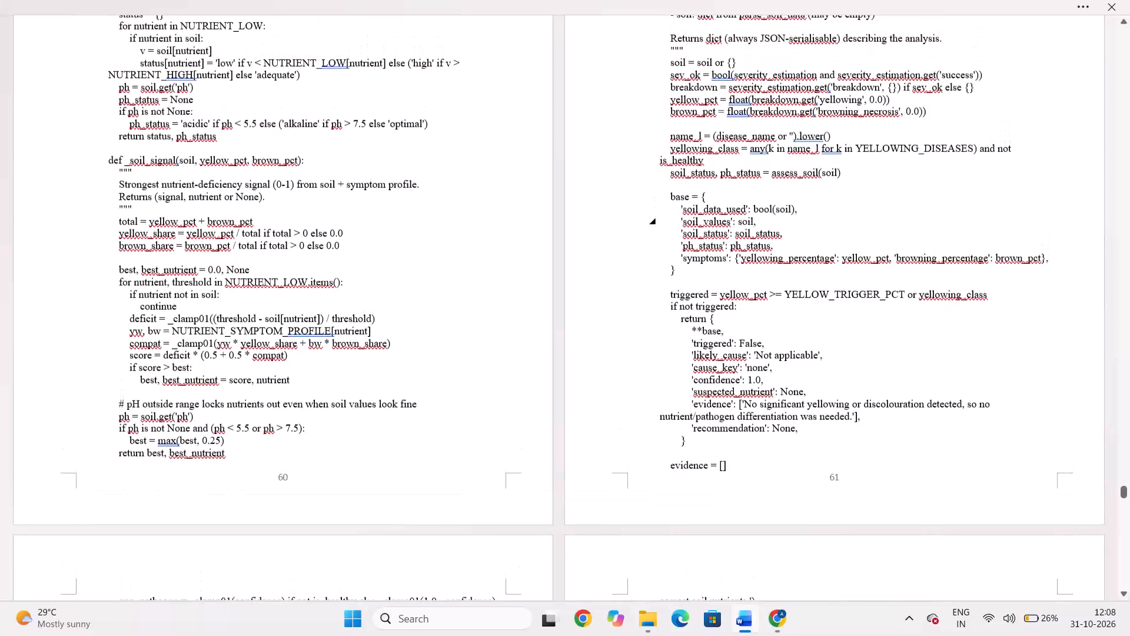
scroll(666, 220, down, 1)
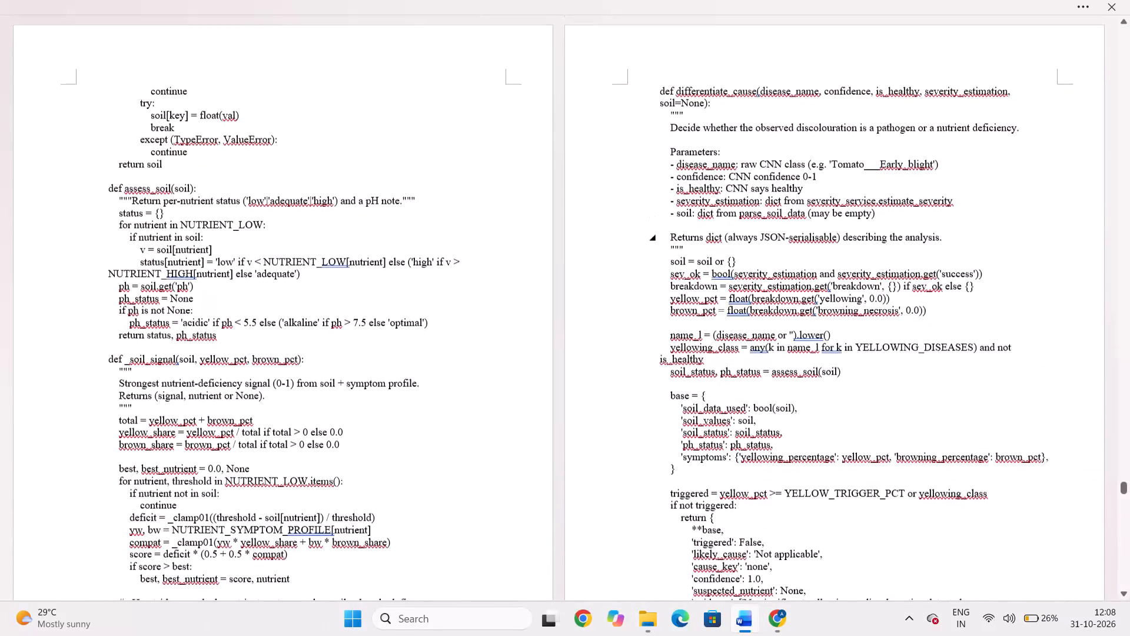
scroll(666, 220, down, 5)
scroll(666, 220, up, 1)
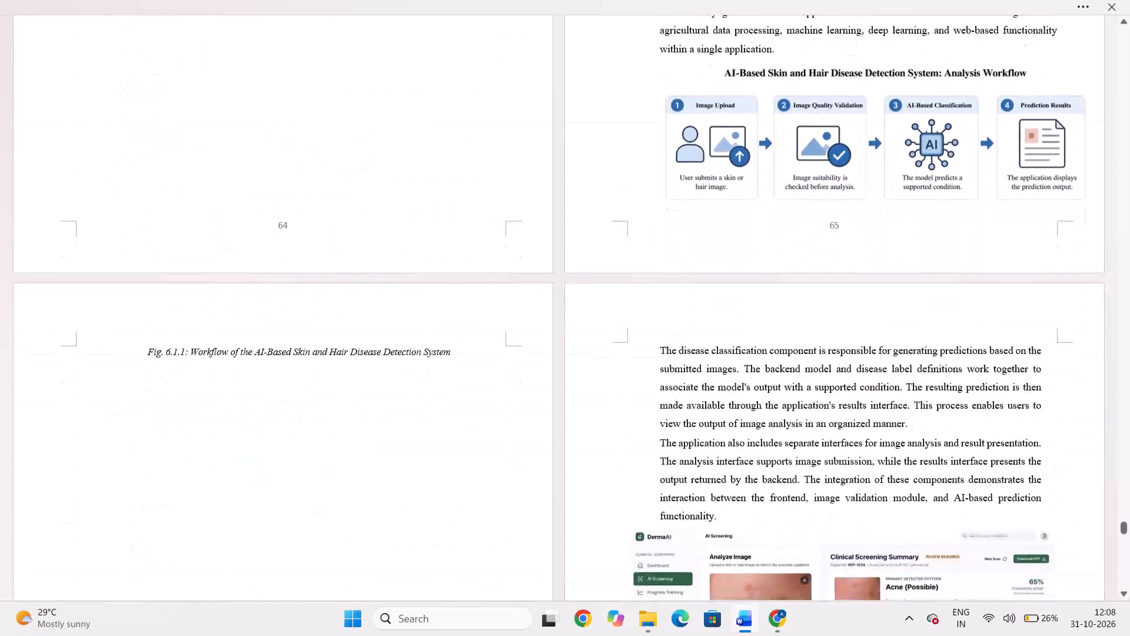
Delete the leftover 'evidence', 'recommendation' and closing brace code lines and their emptied page before Chapter 6.
scroll(666, 220, up, 2)
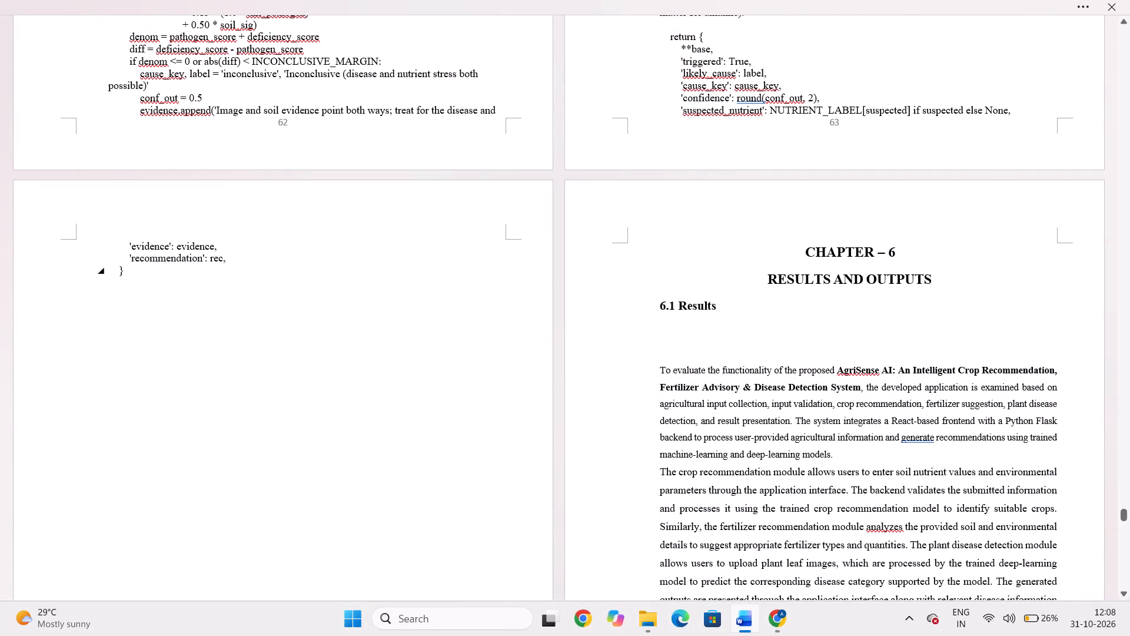
drag(129, 274, 114, 257)
drag(114, 257, 112, 249)
key(BackSpace)
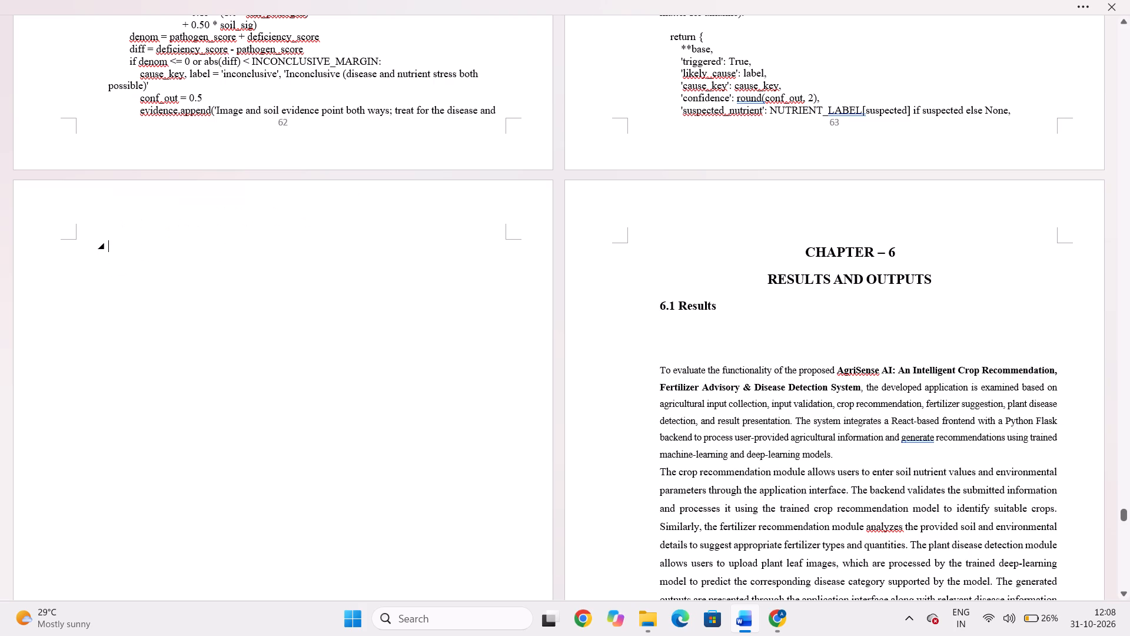
key(BackSpace)
key(BackSpace)
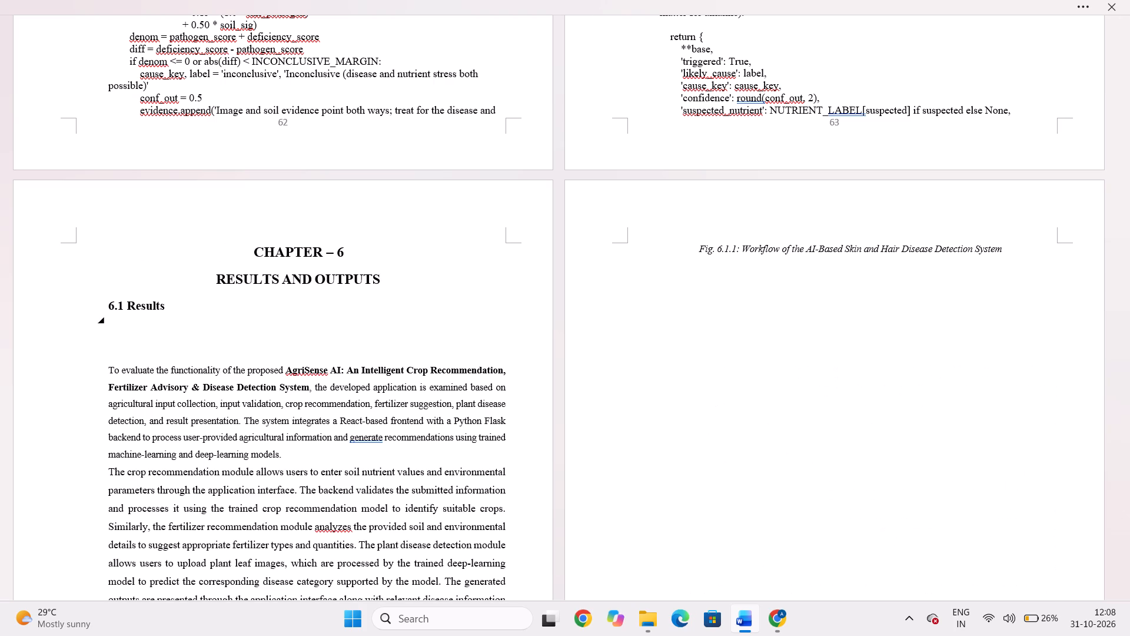
Check the layout of the Chapter 6 pages, including the workflow figure, its caption and the 6.2 Outputs section.
scroll(112, 249, down, 5)
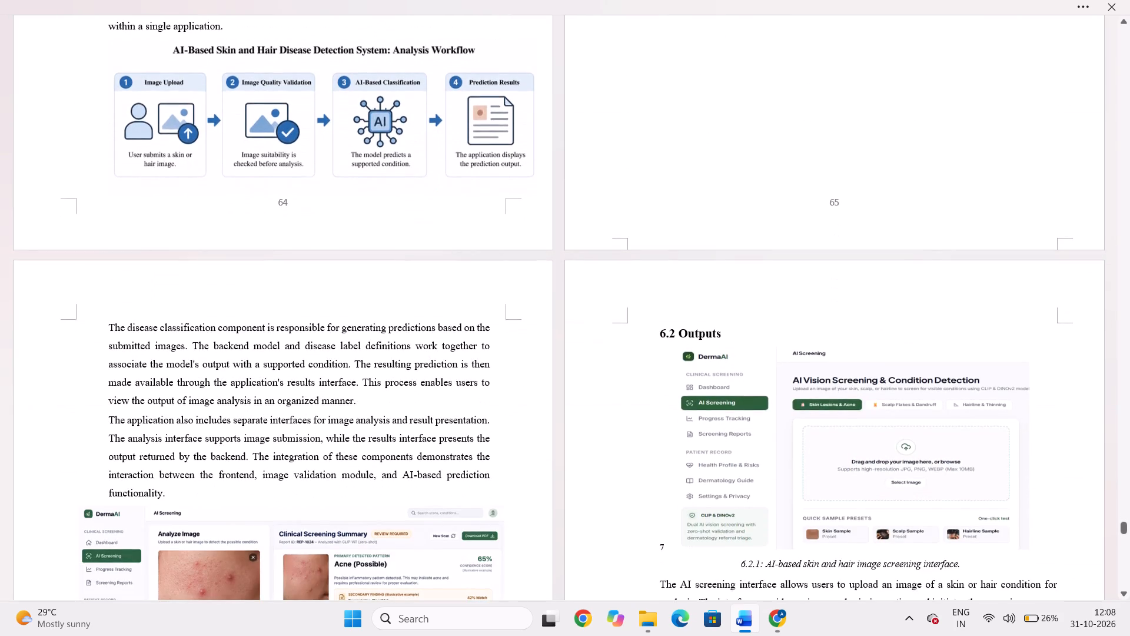
scroll(112, 249, up, 3)
scroll(112, 249, right, 1)
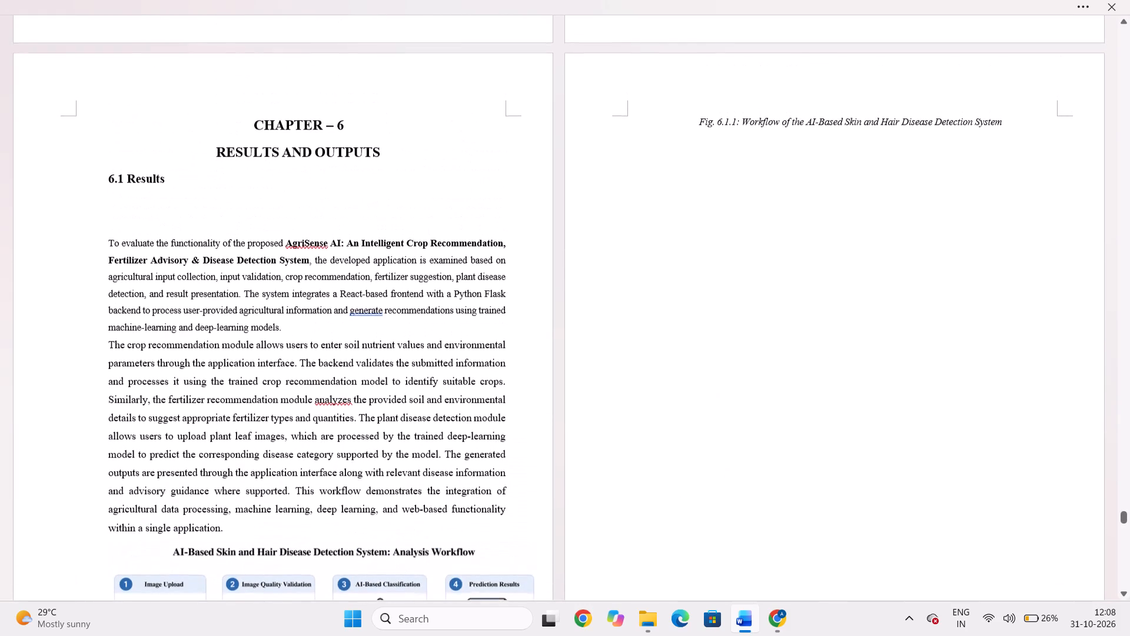
scroll(112, 249, right, 2)
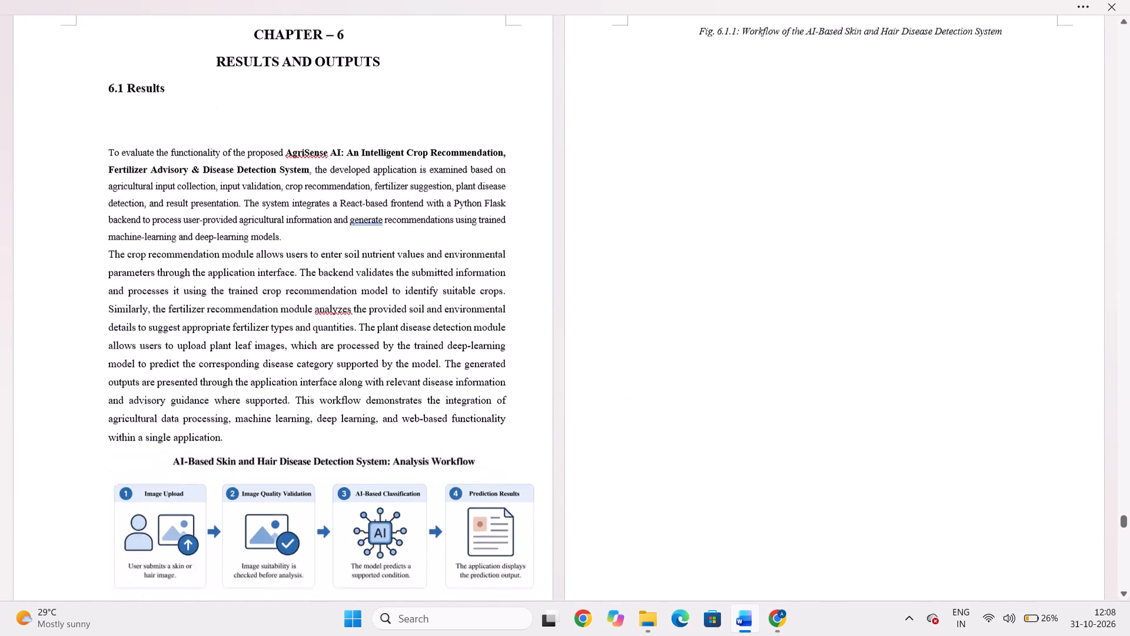
scroll(112, 249, right, 1)
scroll(112, 249, down, 1)
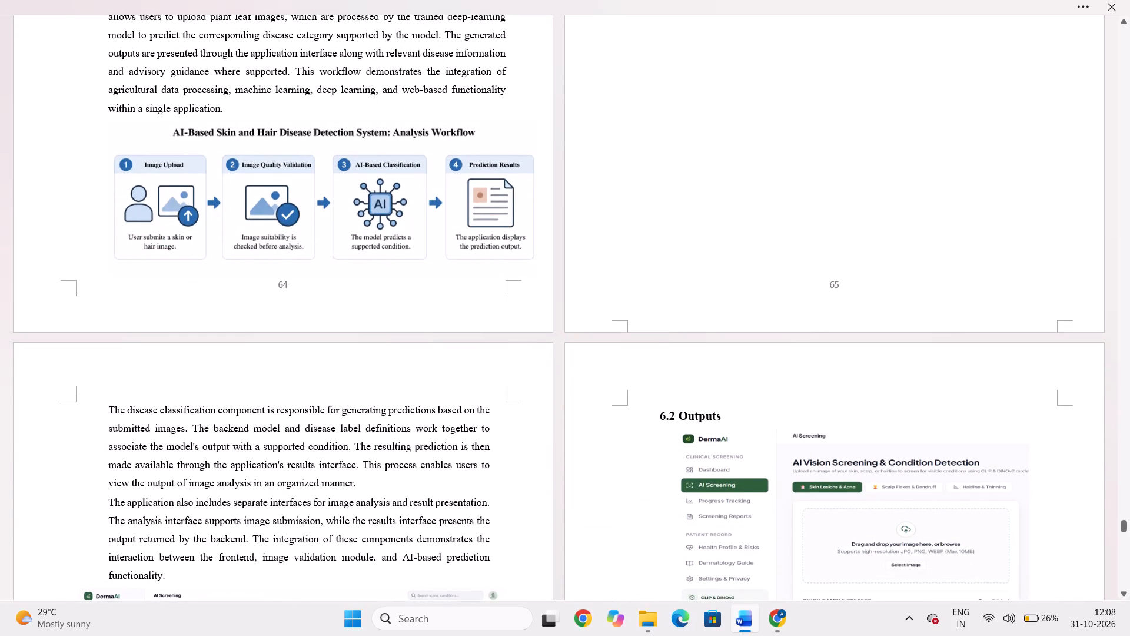
scroll(112, 249, down, 2)
scroll(112, 249, up, 1)
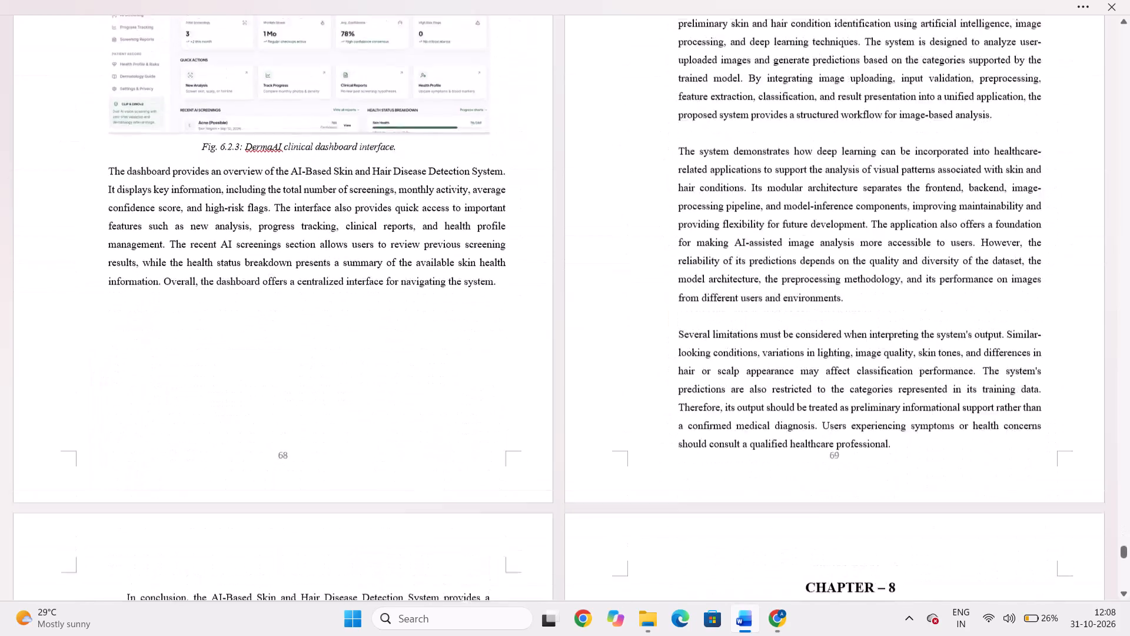
scroll(112, 249, up, 3)
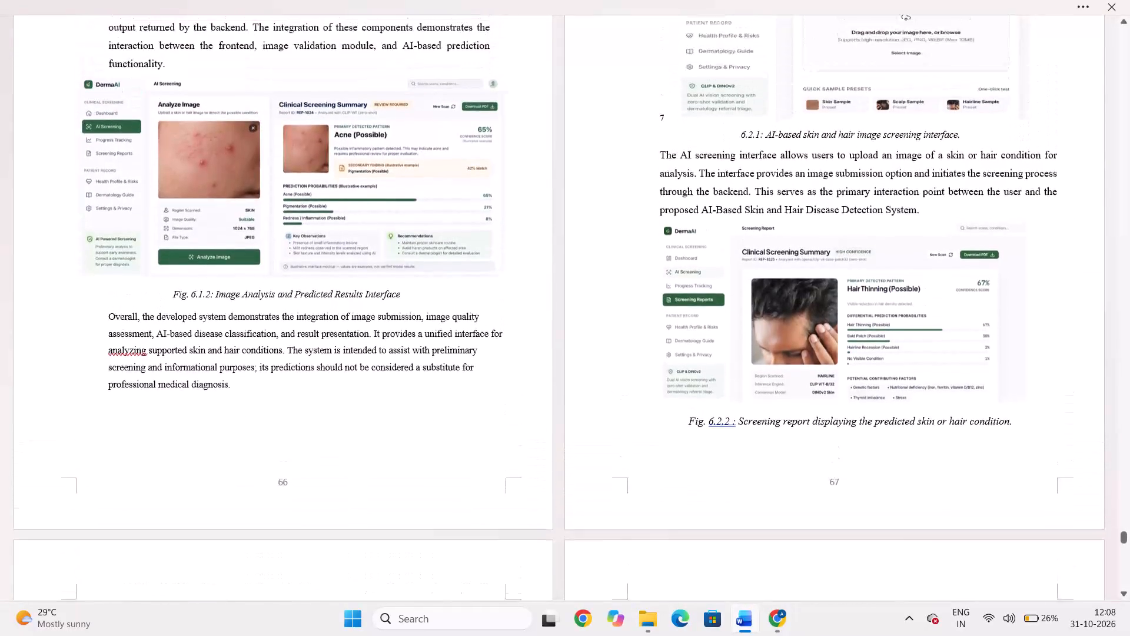
scroll(112, 249, up, 3)
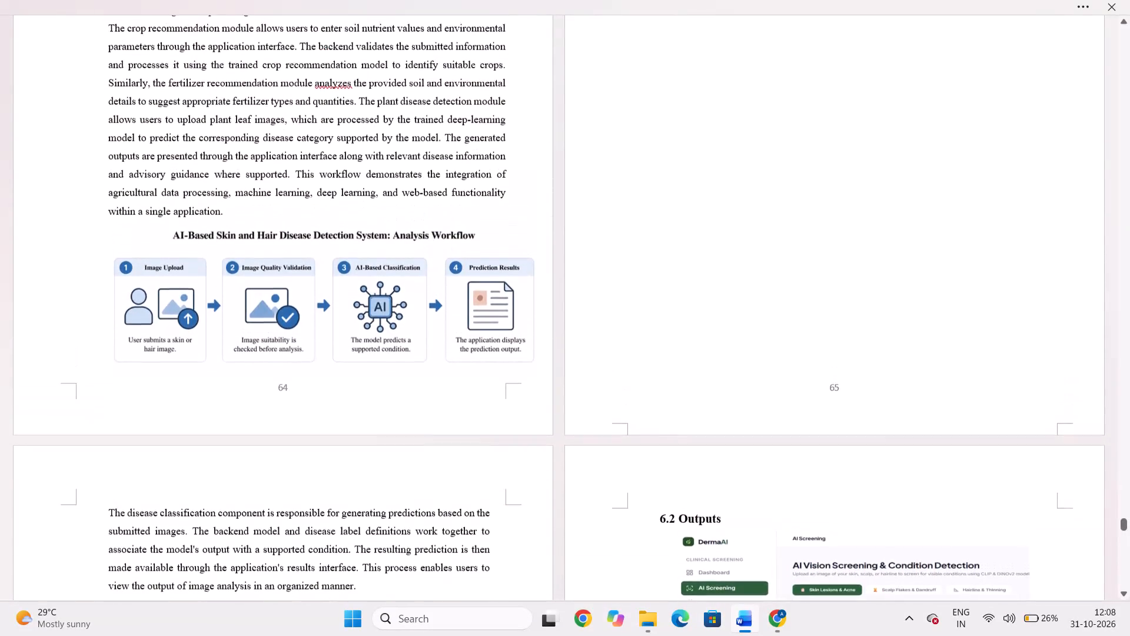
scroll(112, 249, down, 1)
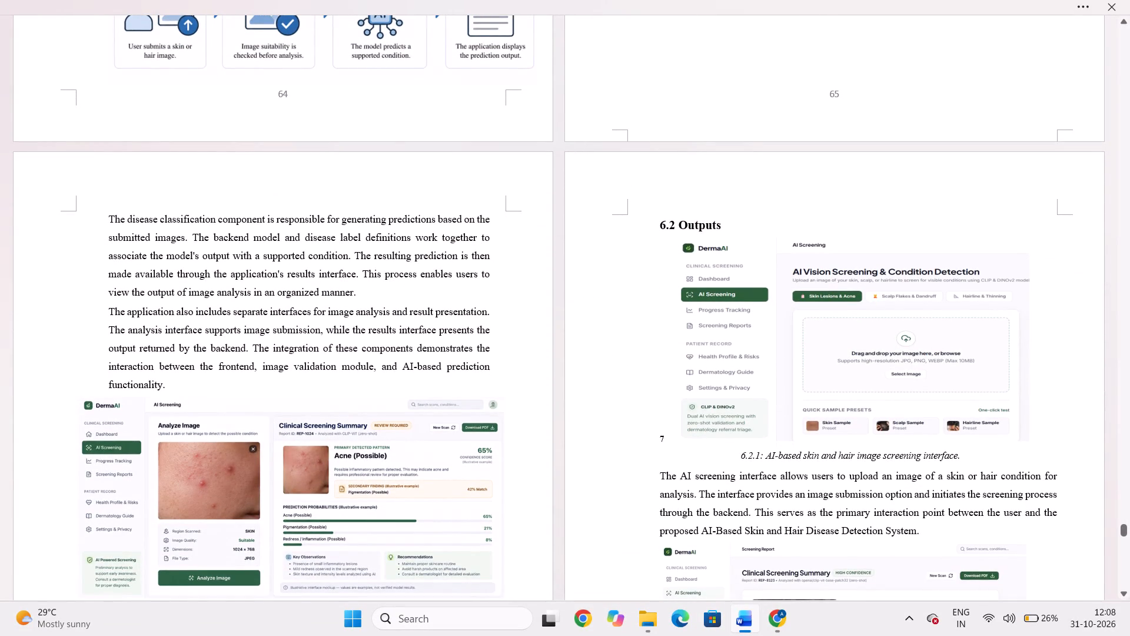
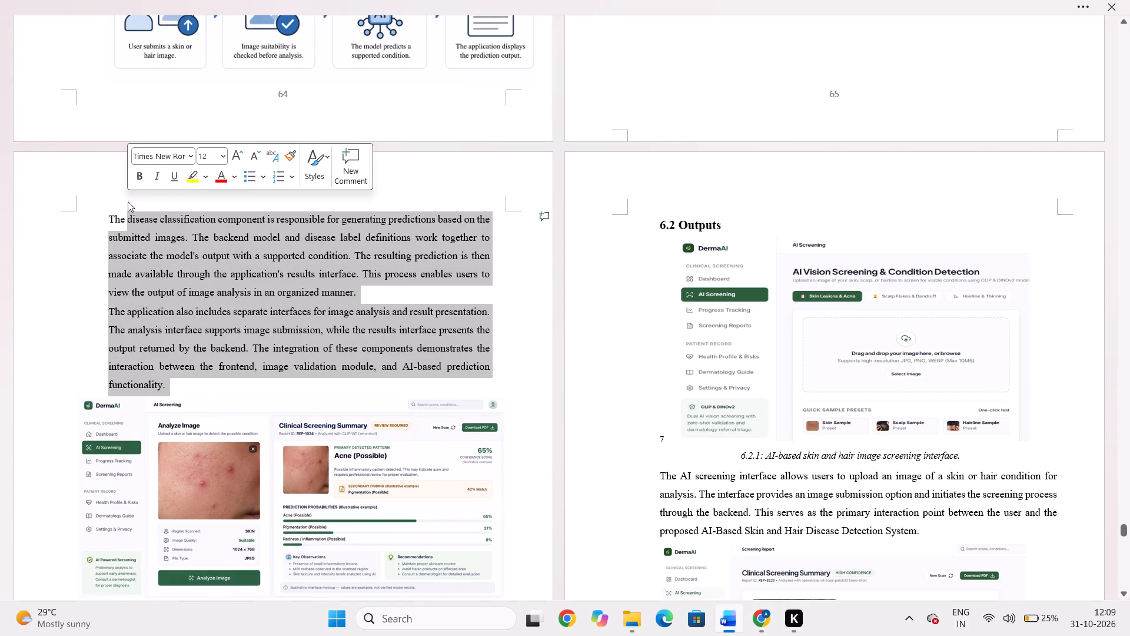
key(ctrl+v)
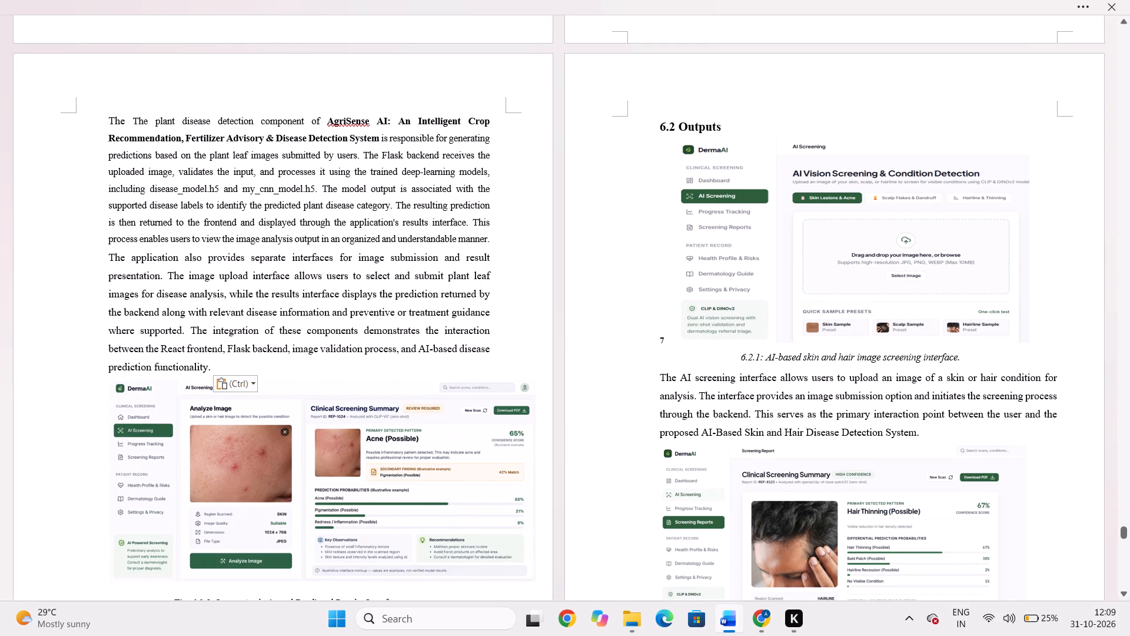
click(132, 120)
key(BackSpace)
key(BackSpace)
key(BackSpace)
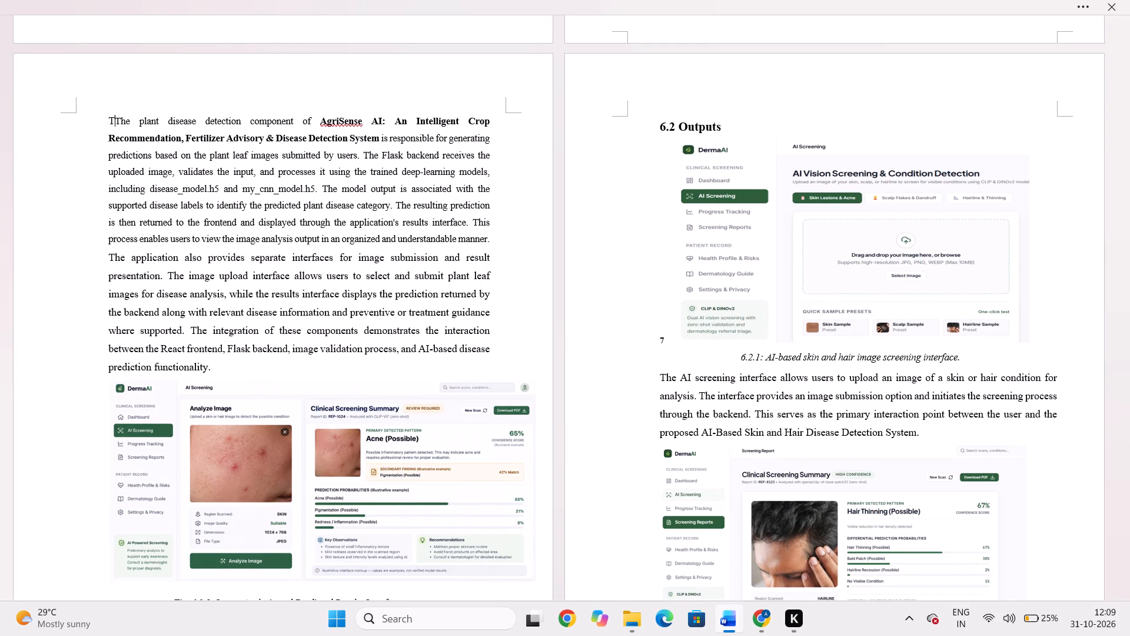
key(BackSpace)
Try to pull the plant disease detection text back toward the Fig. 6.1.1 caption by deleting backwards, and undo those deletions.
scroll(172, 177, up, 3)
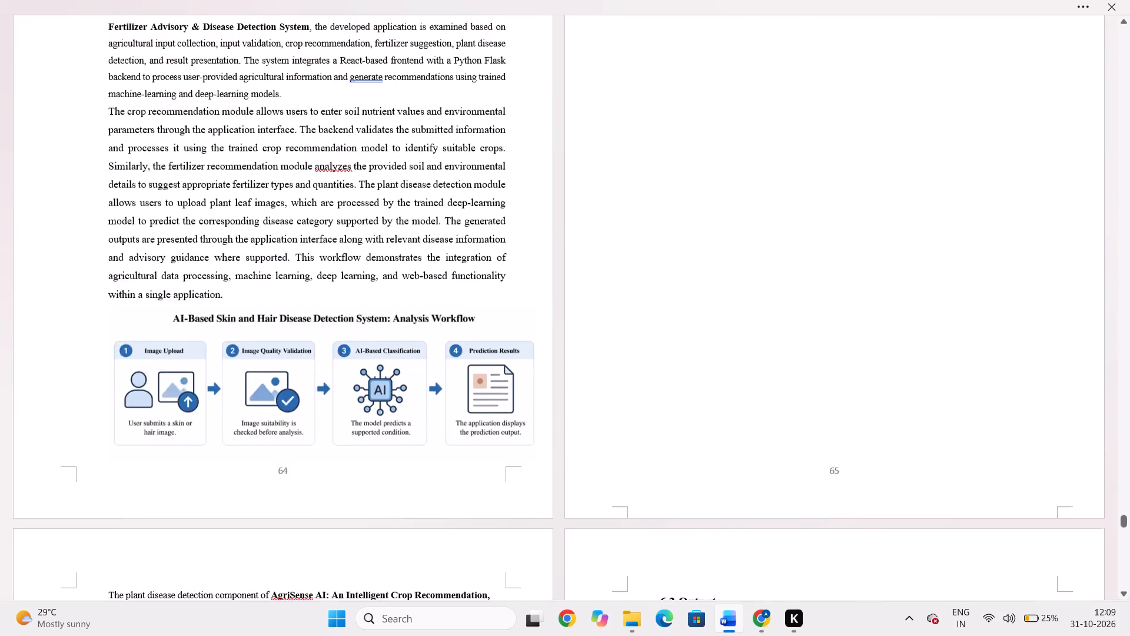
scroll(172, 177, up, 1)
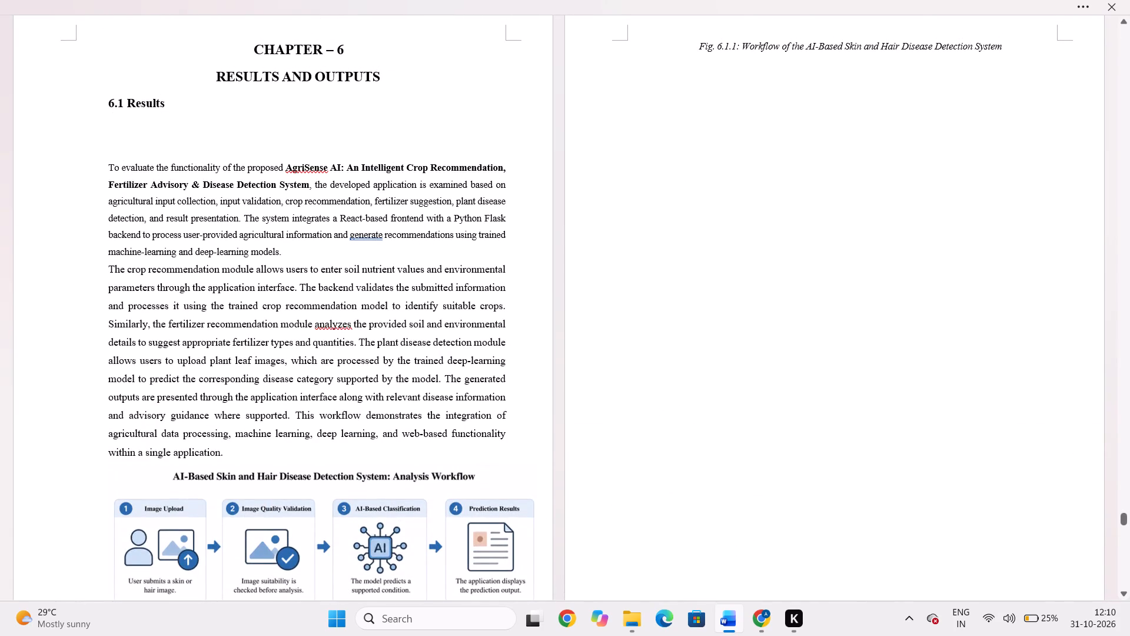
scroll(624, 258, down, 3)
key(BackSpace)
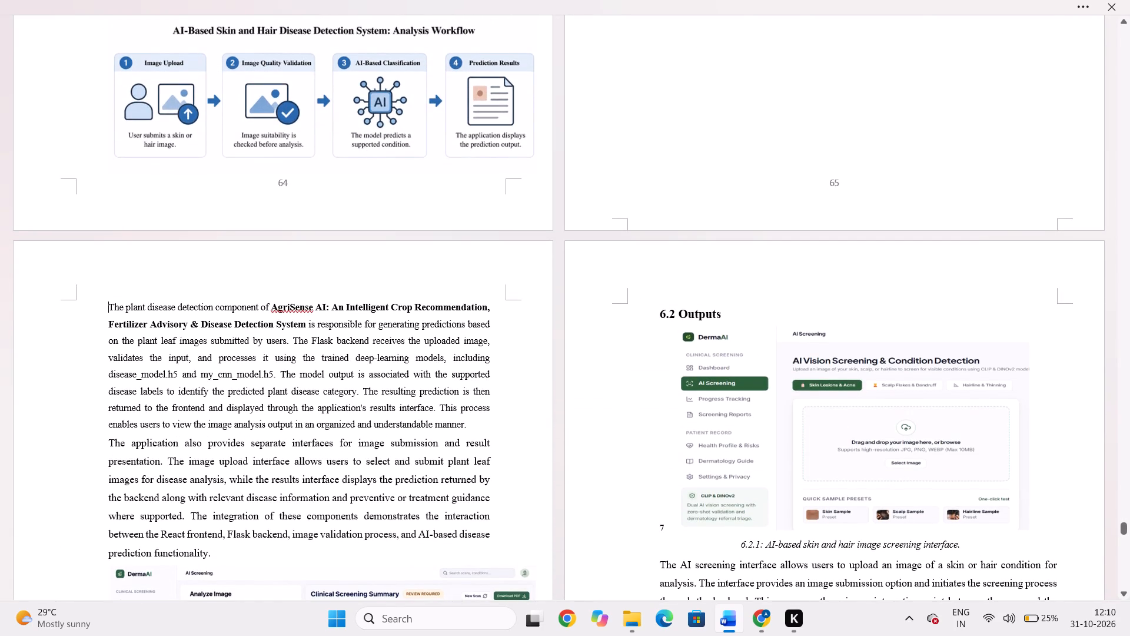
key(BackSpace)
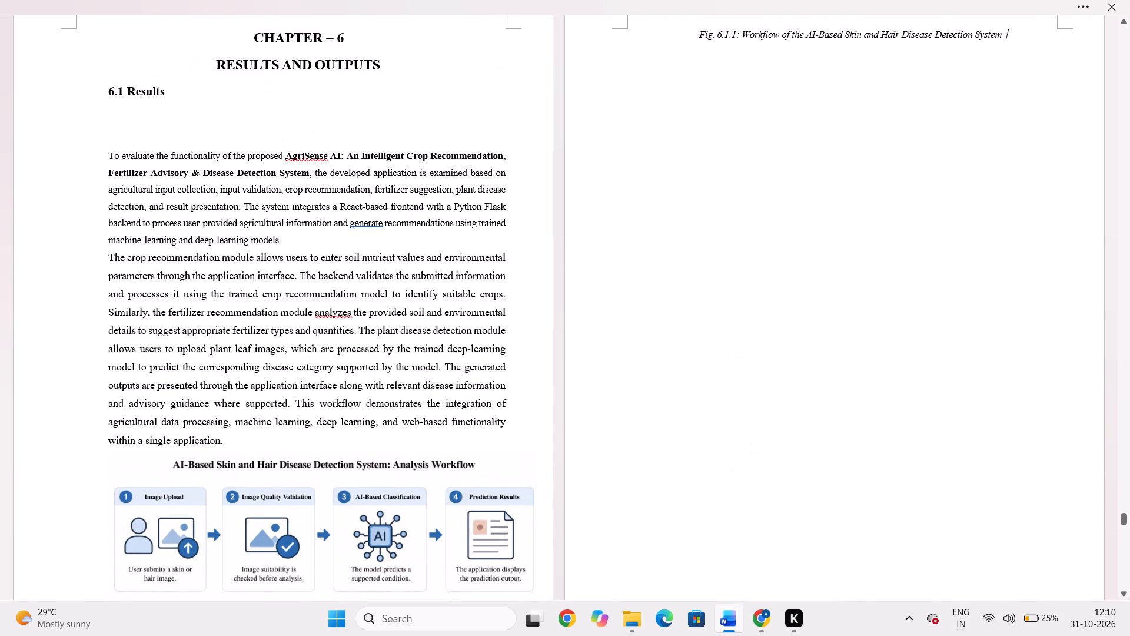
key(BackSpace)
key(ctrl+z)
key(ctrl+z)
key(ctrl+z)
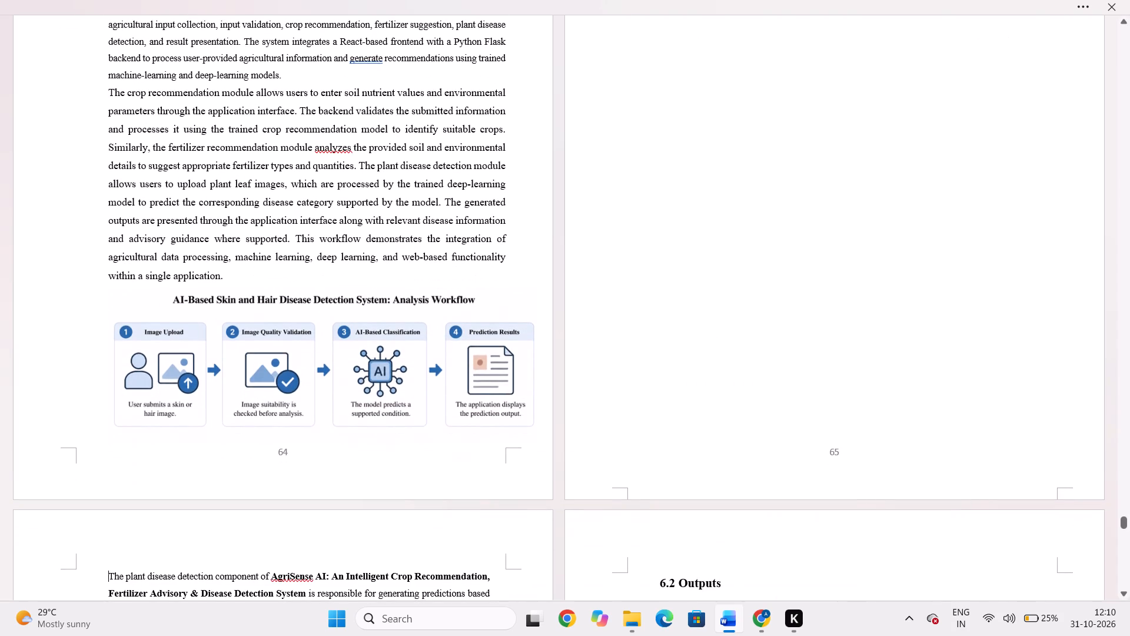
Insert a new line after "within a single application." at the end of the crop recommendation paragraph, before the workflow figure.
click(597, 284)
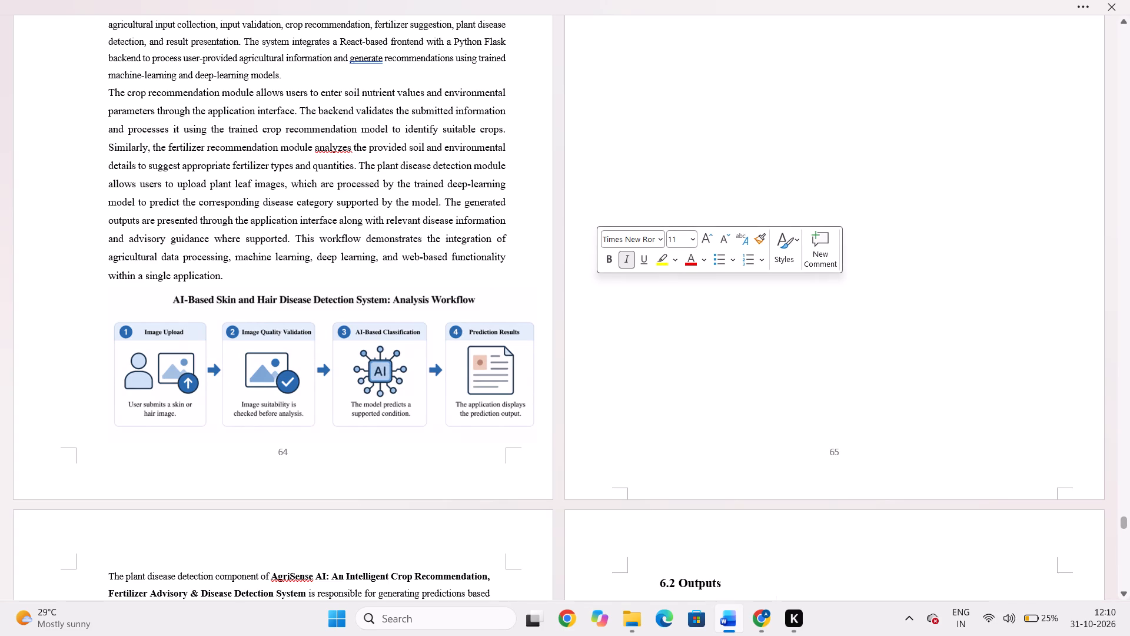
click(227, 279)
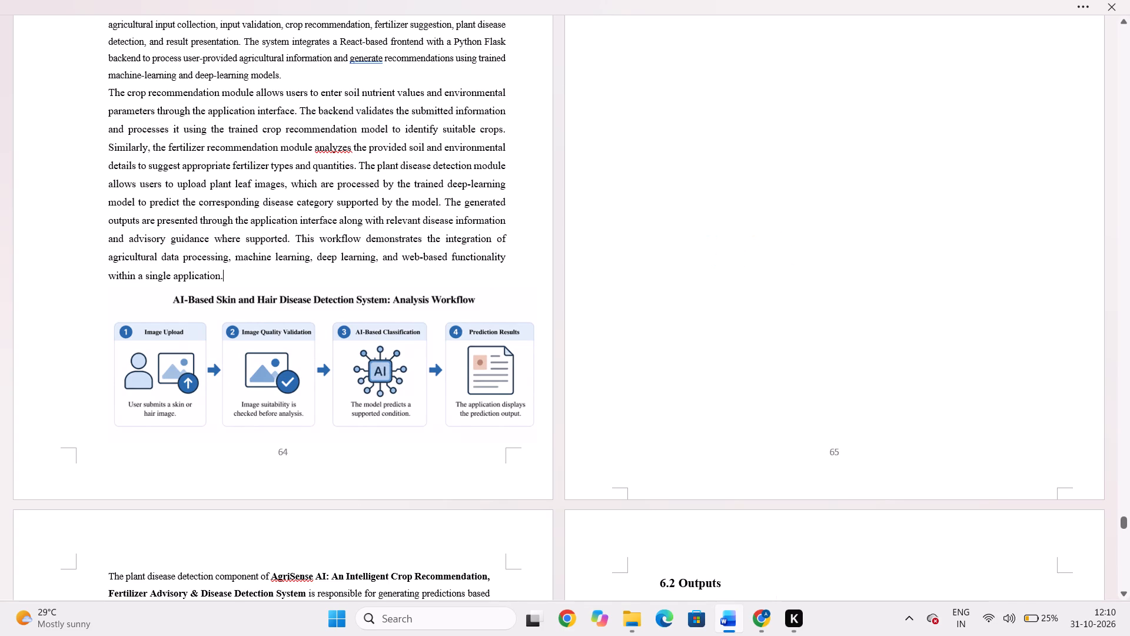
key(Return)
Copy the two plant disease detection paragraphs from above Fig. 6.1.2 and paste them beneath the Fig. 6.1.1 caption.
scroll(227, 279, down, 1)
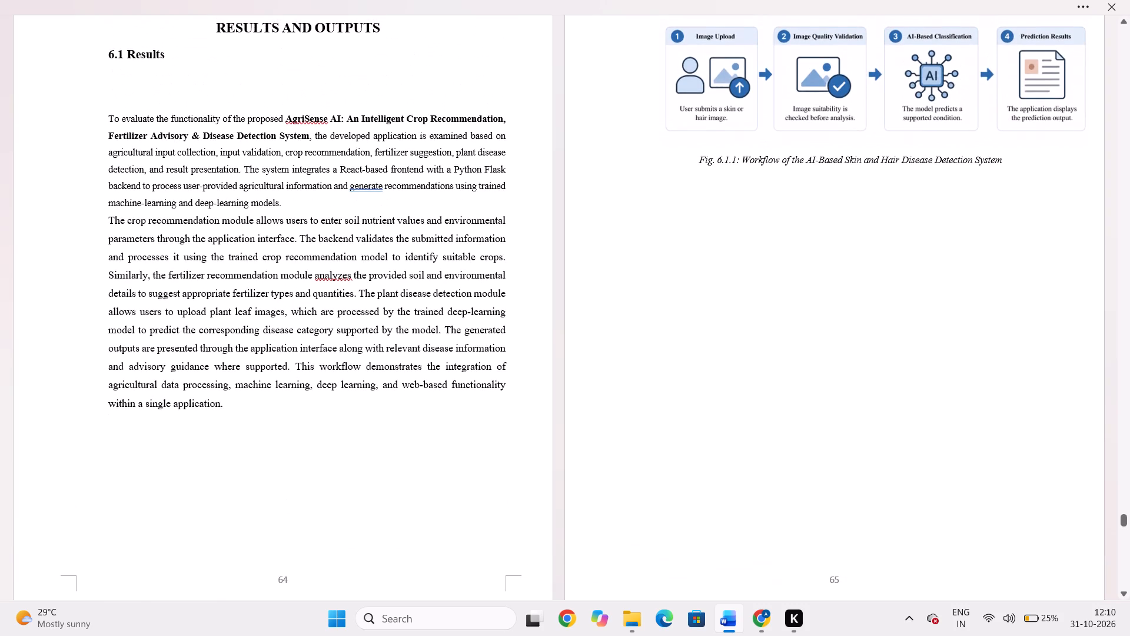
scroll(227, 279, down, 1)
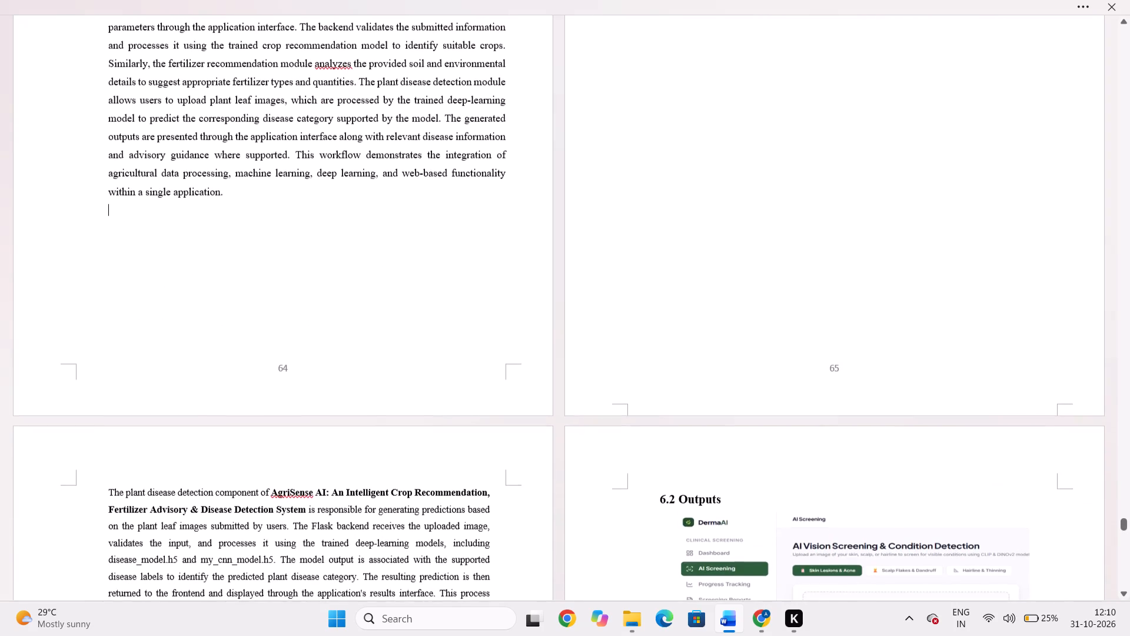
scroll(227, 279, down, 2)
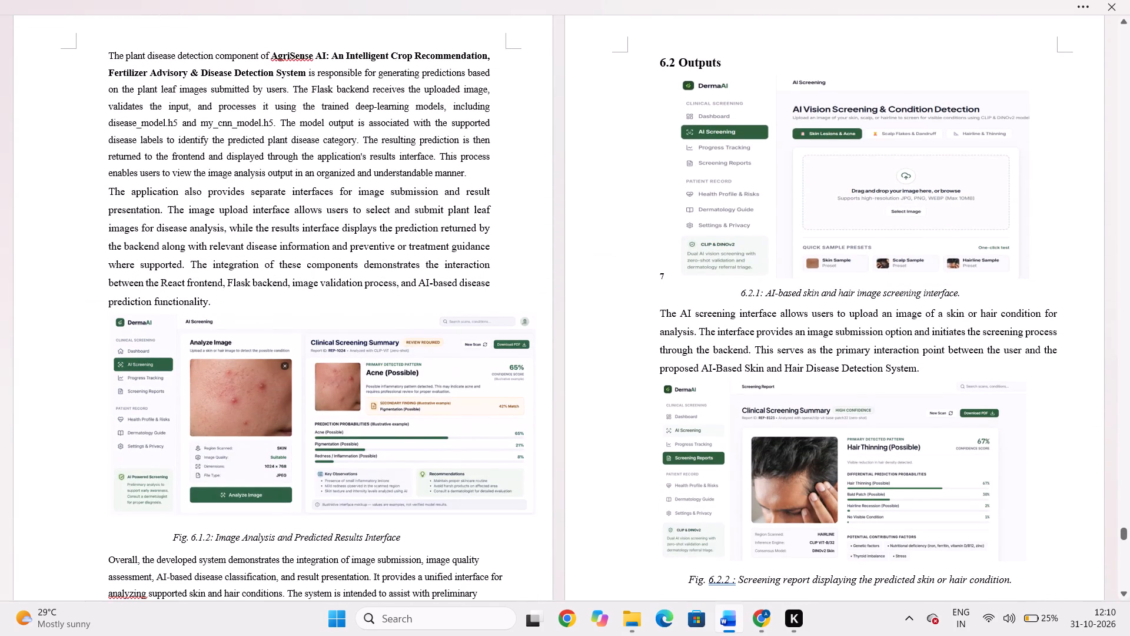
drag(212, 303, 107, 59)
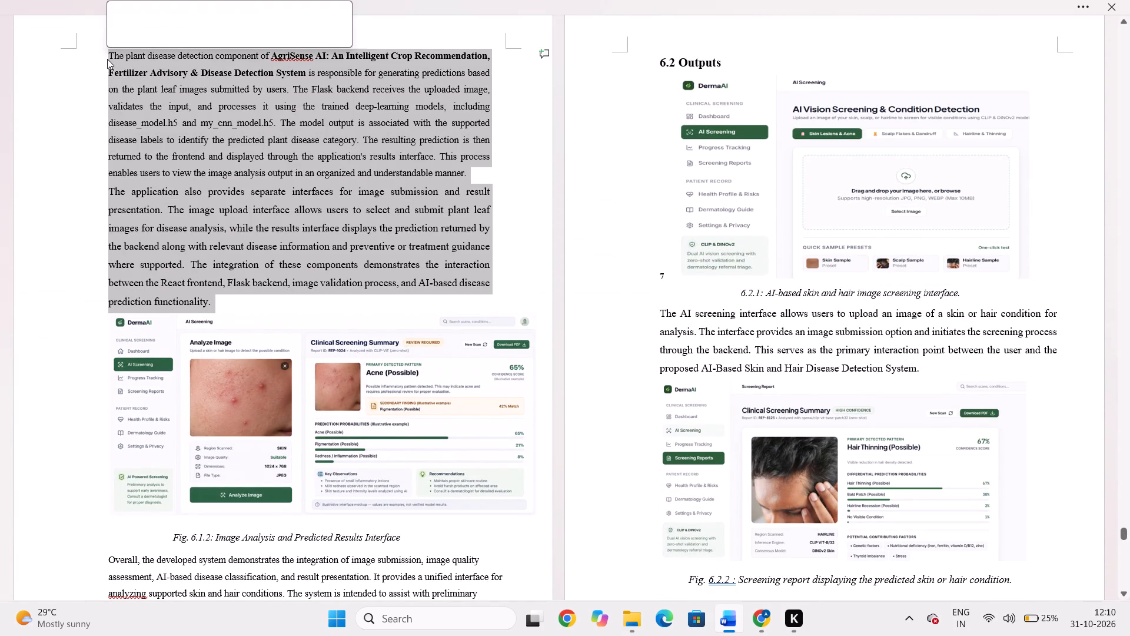
key(ctrl+c)
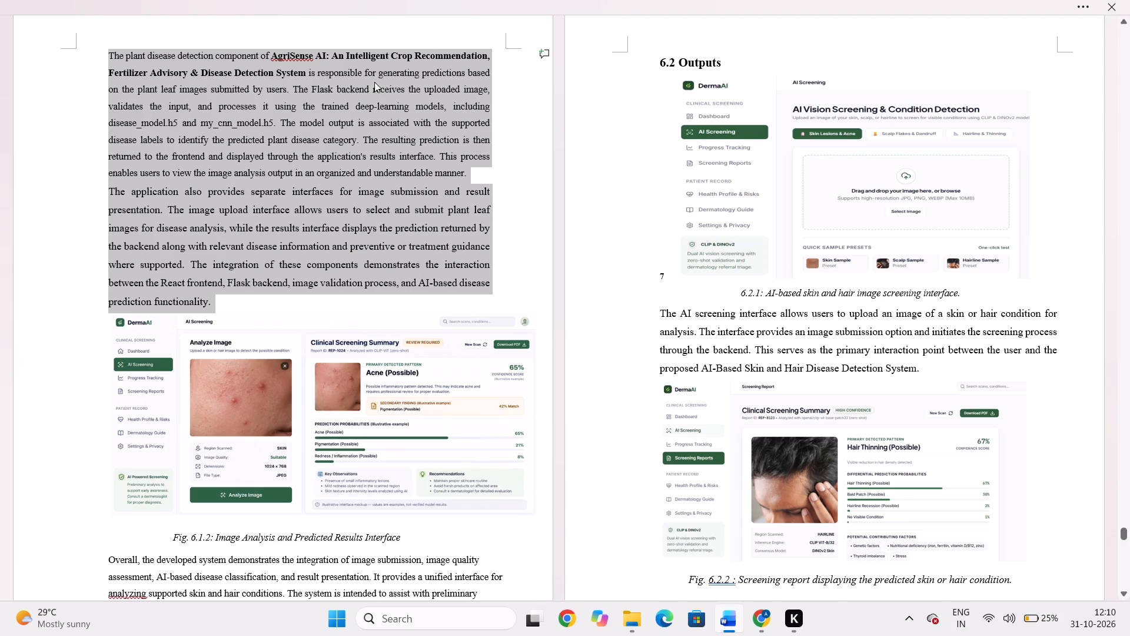
scroll(374, 82, up, 4)
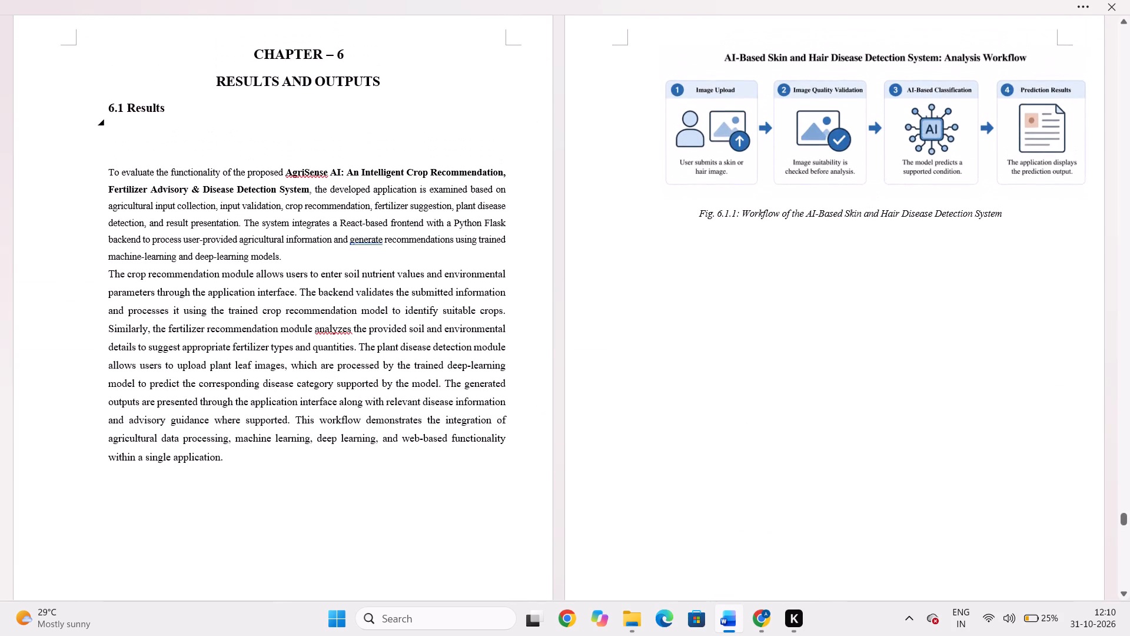
click(667, 258)
click(724, 271)
key(Right)
key(Right)
key(Right)
key(Right)
key(Right)
key(Right)
key(Right)
key(Right)
key(Right)
key(Right)
key(Right)
key(Right)
key(Right)
key(Right)
key(Right)
key(Right)
key(Right)
key(Right)
key(Right)
key(Right)
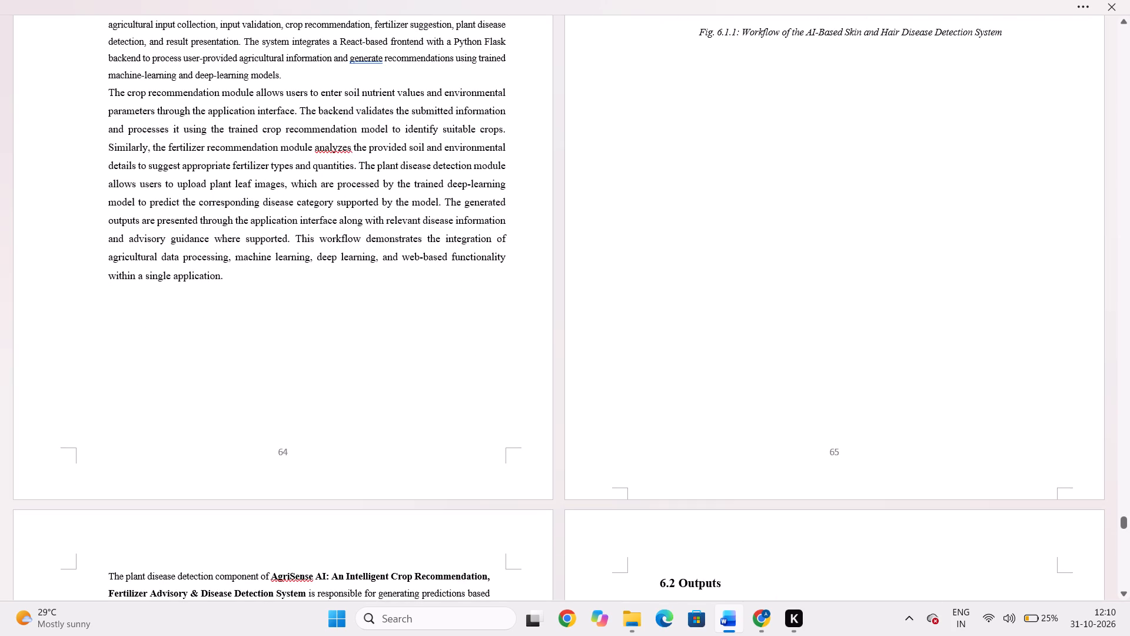
key(Left)
key(ctrl+v)
Insert two line breaks after the Fig. 6.1.1 caption to space it from the plant disease detection text.
scroll(724, 271, up, 1)
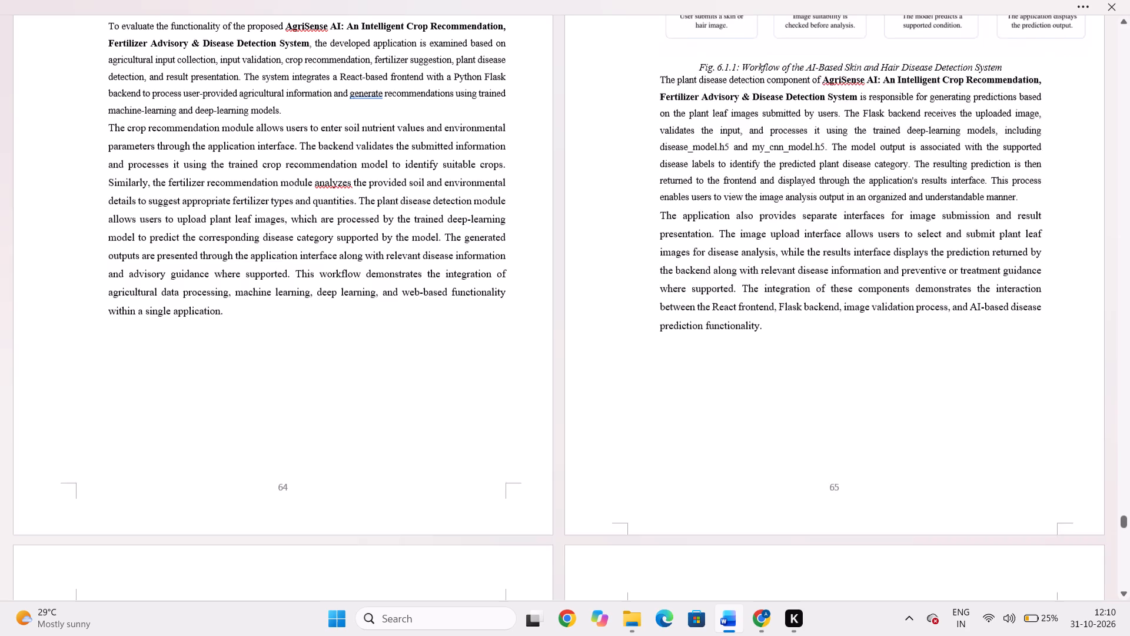
scroll(724, 271, up, 1)
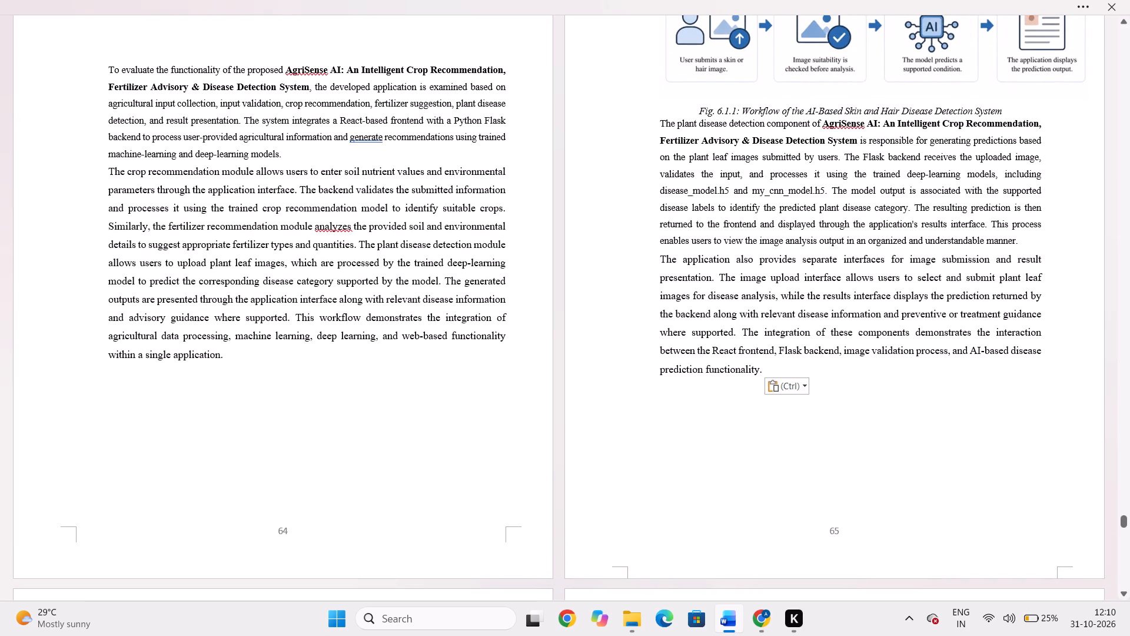
click(1005, 110)
key(Return)
key(Return)
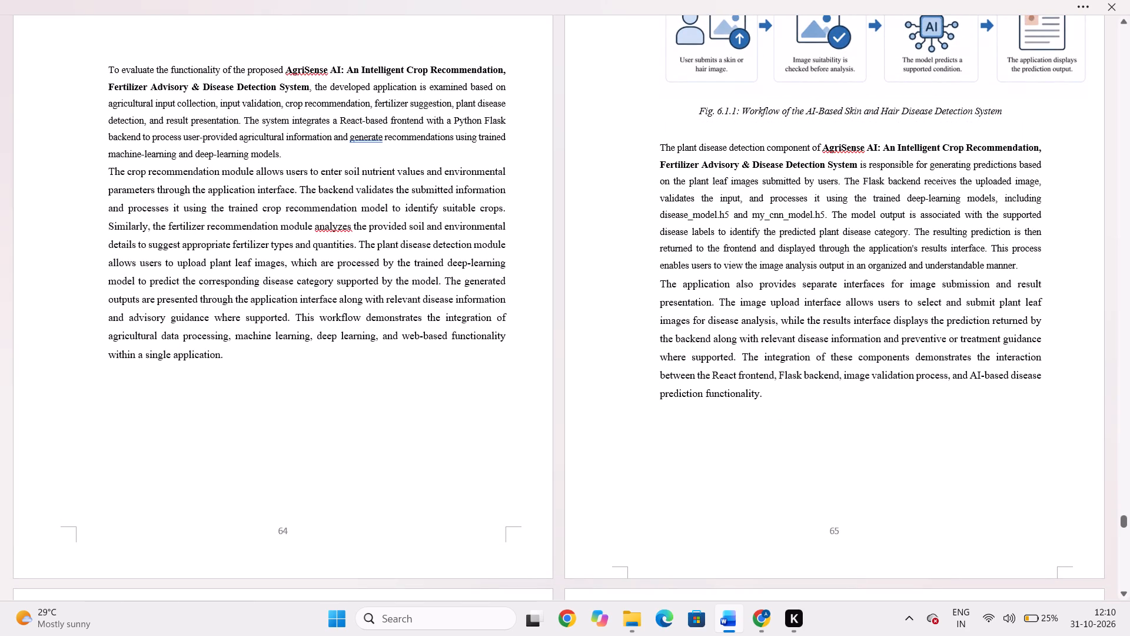
Delete the duplicate plant disease detection paragraphs above the Fig. 6.1.2 image.
scroll(536, 238, down, 3)
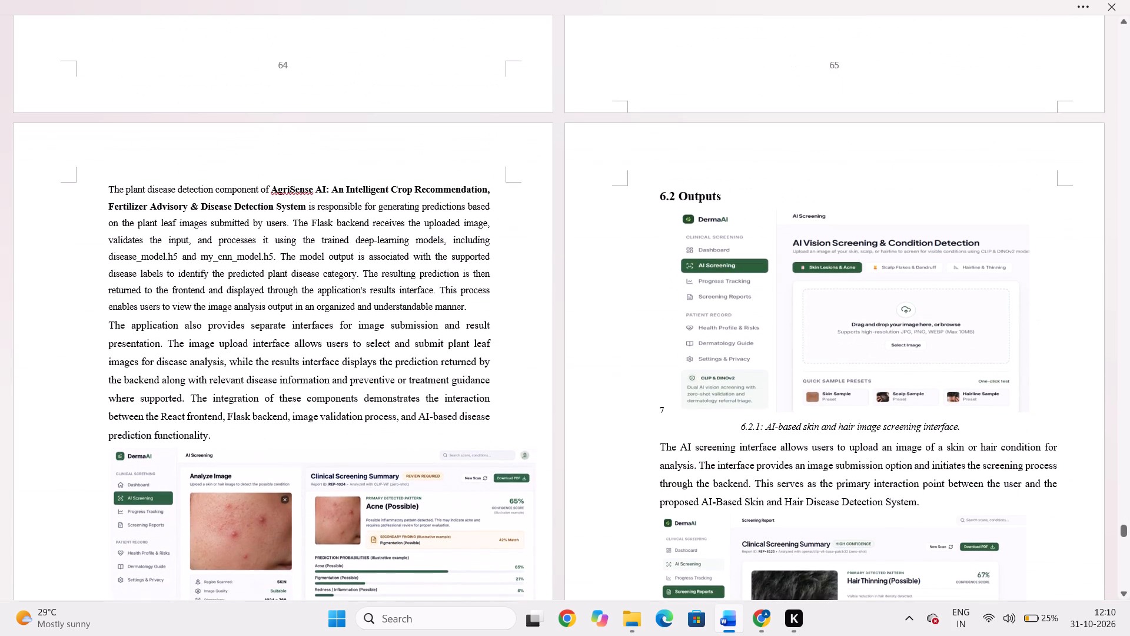
drag(226, 436, 101, 249)
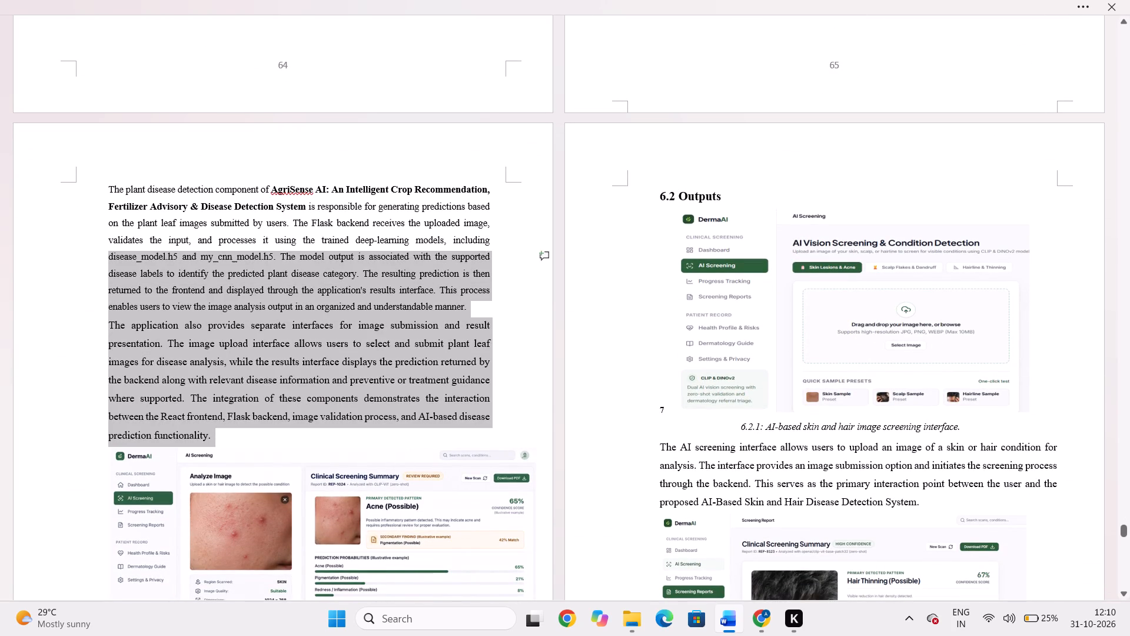
drag(101, 249, 109, 176)
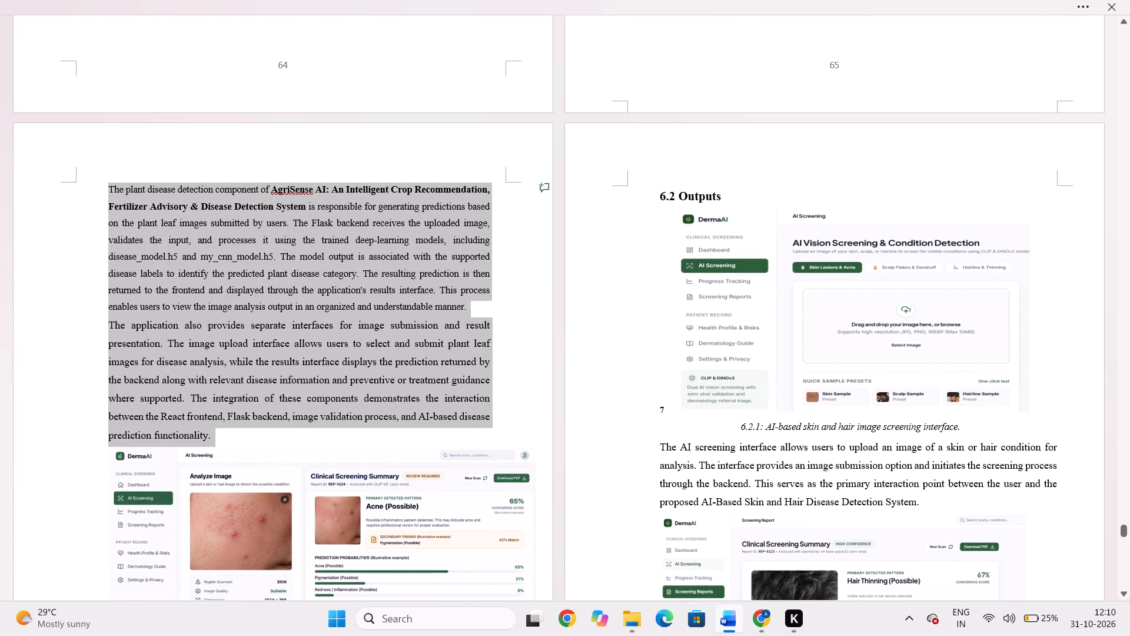
drag(109, 176, 109, 175)
key(BackSpace)
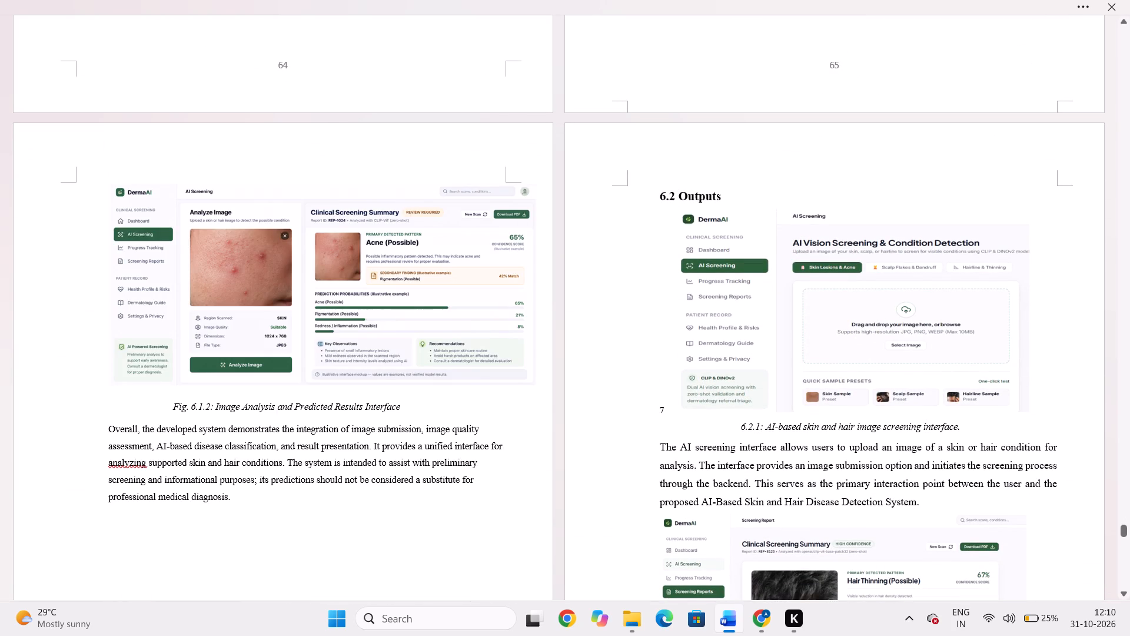
Remove the indent in front of the analysis workflow figure above the Fig. 6.1.1 caption.
scroll(281, 348, up, 3)
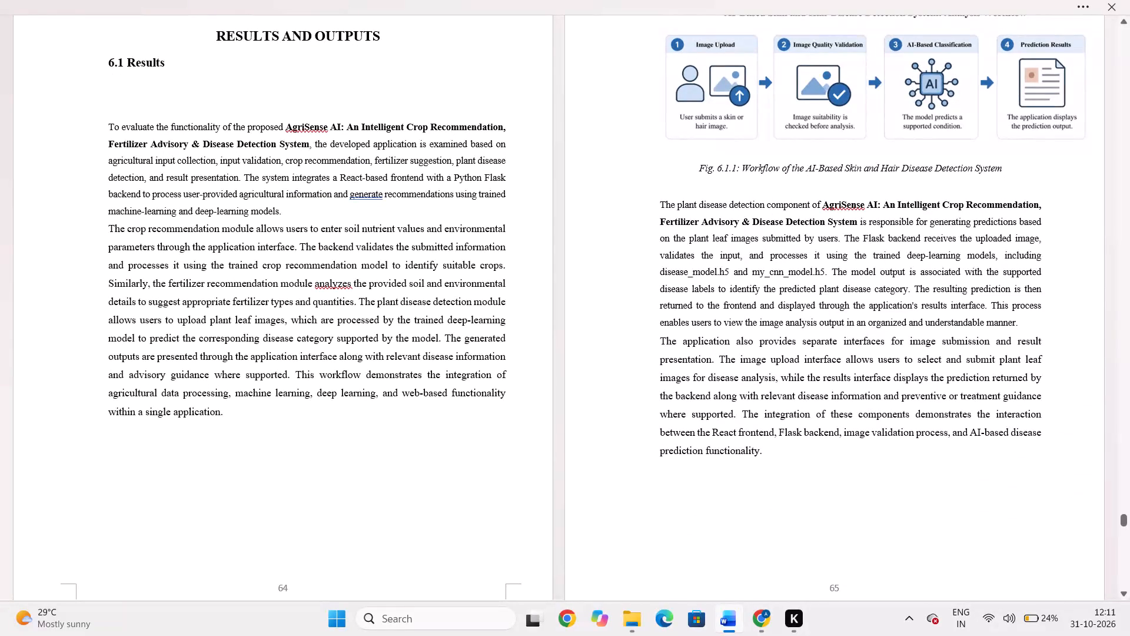
click(652, 55)
key(BackSpace)
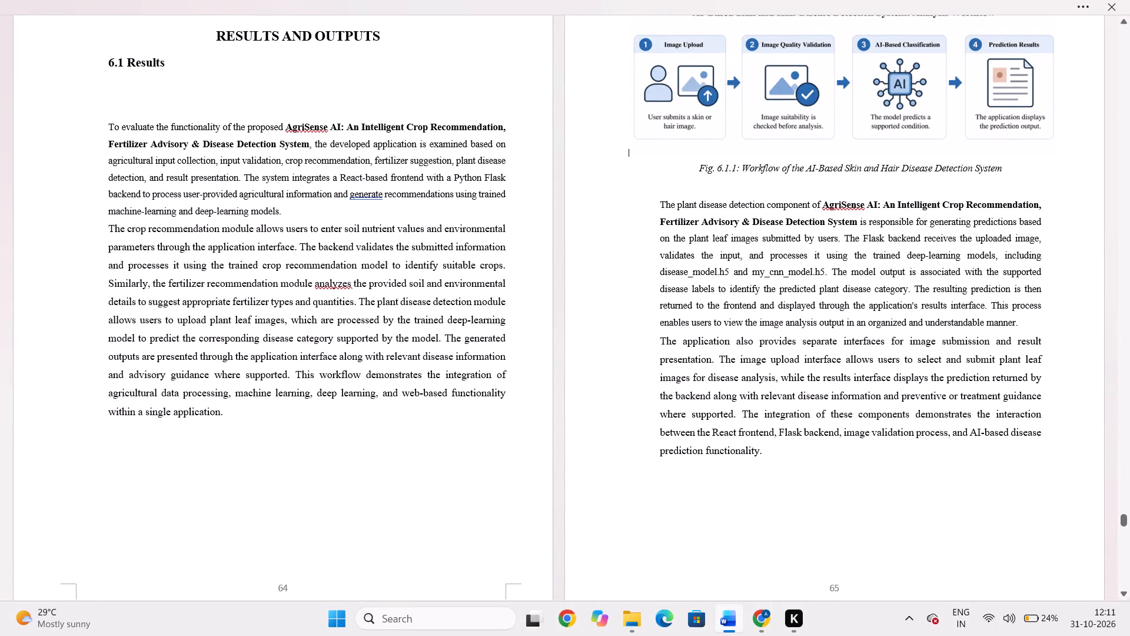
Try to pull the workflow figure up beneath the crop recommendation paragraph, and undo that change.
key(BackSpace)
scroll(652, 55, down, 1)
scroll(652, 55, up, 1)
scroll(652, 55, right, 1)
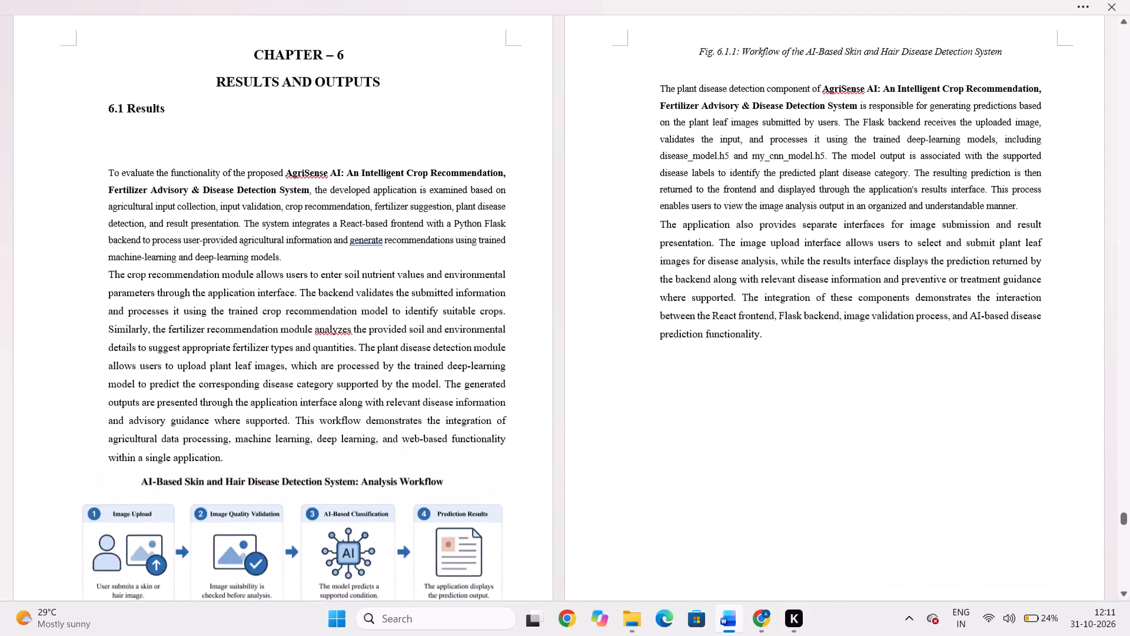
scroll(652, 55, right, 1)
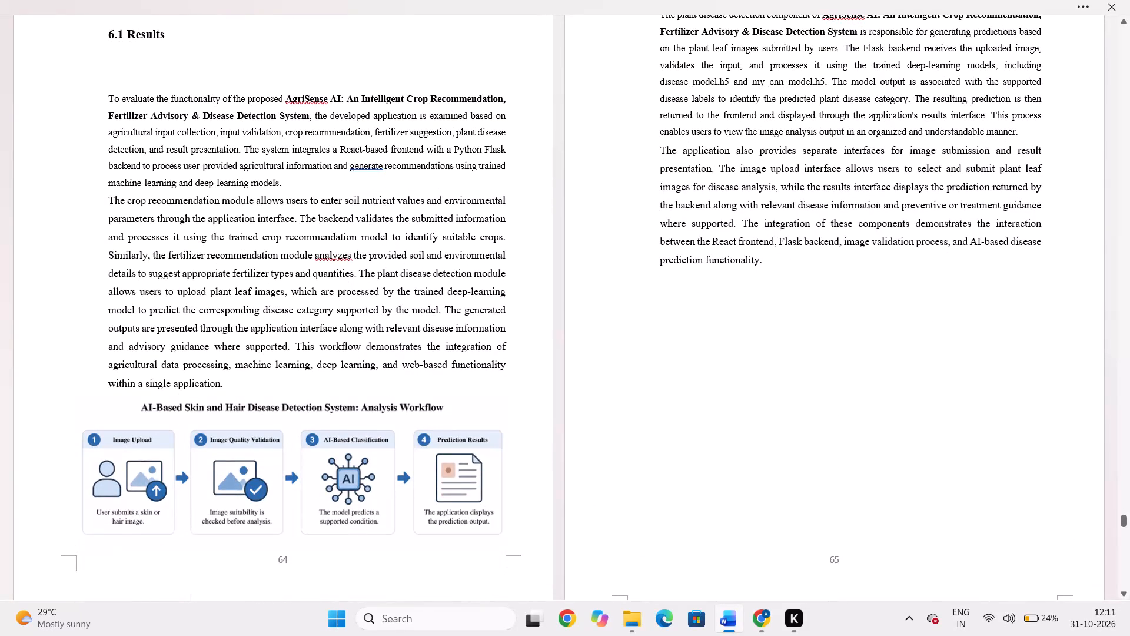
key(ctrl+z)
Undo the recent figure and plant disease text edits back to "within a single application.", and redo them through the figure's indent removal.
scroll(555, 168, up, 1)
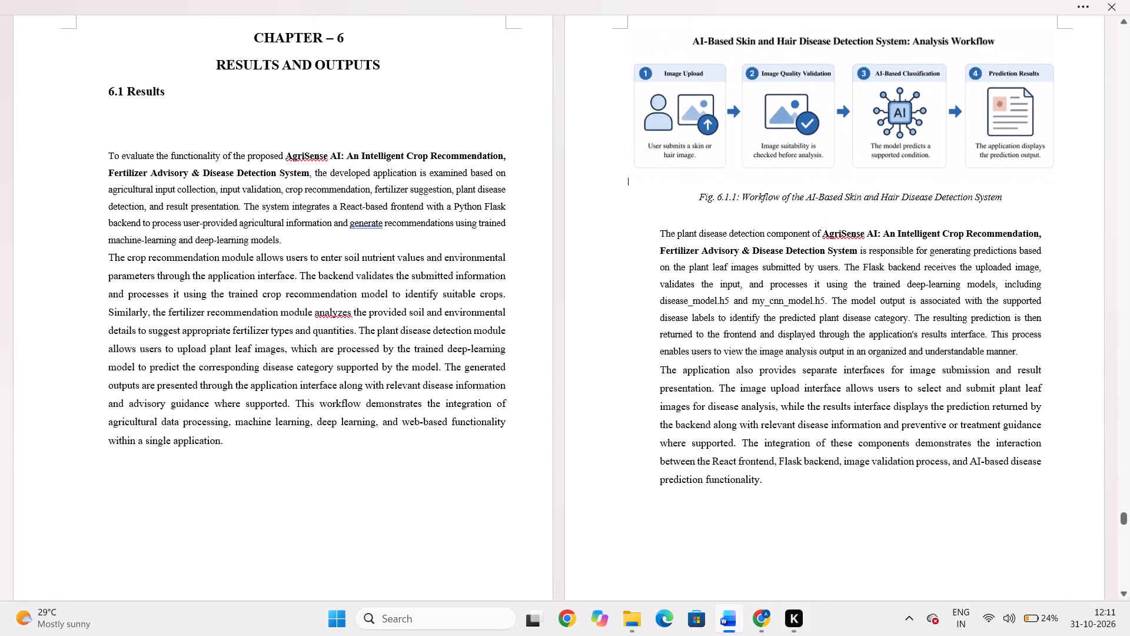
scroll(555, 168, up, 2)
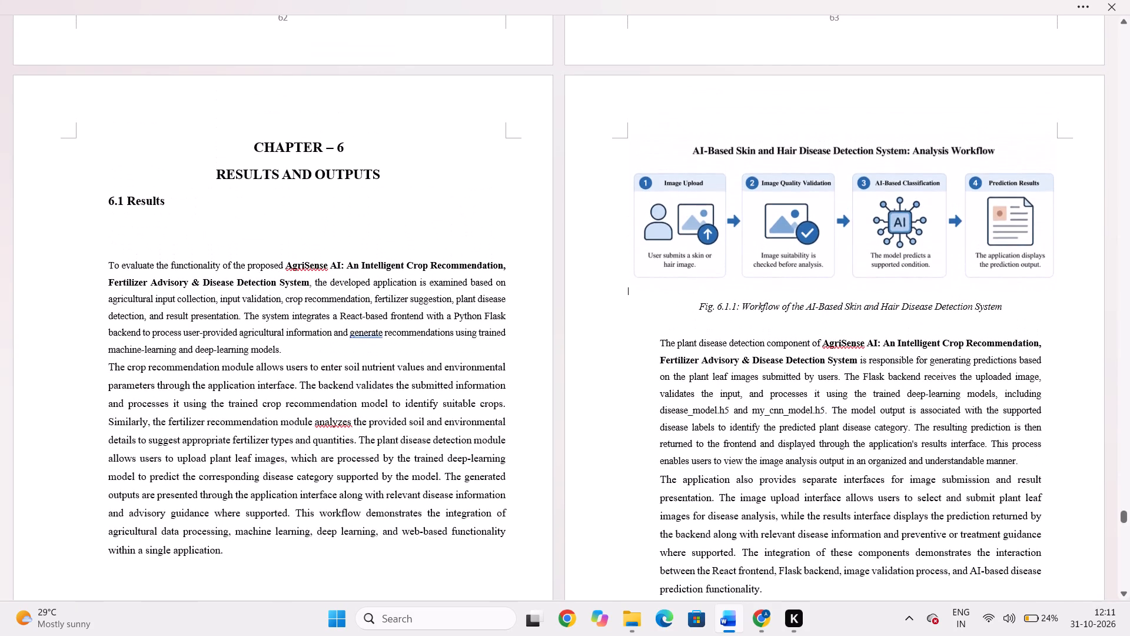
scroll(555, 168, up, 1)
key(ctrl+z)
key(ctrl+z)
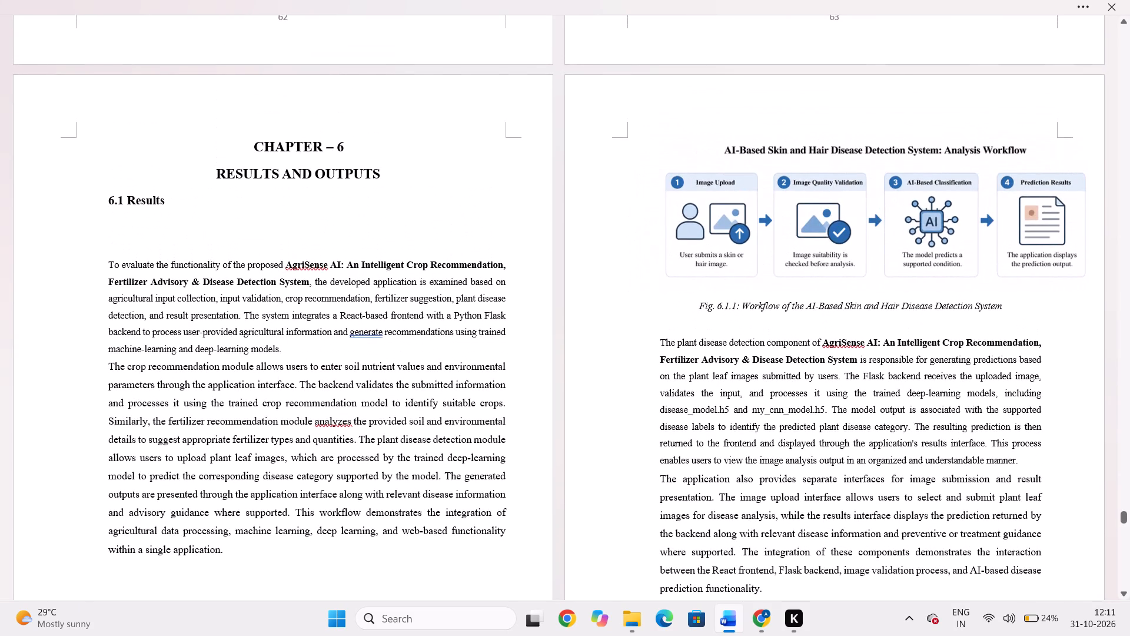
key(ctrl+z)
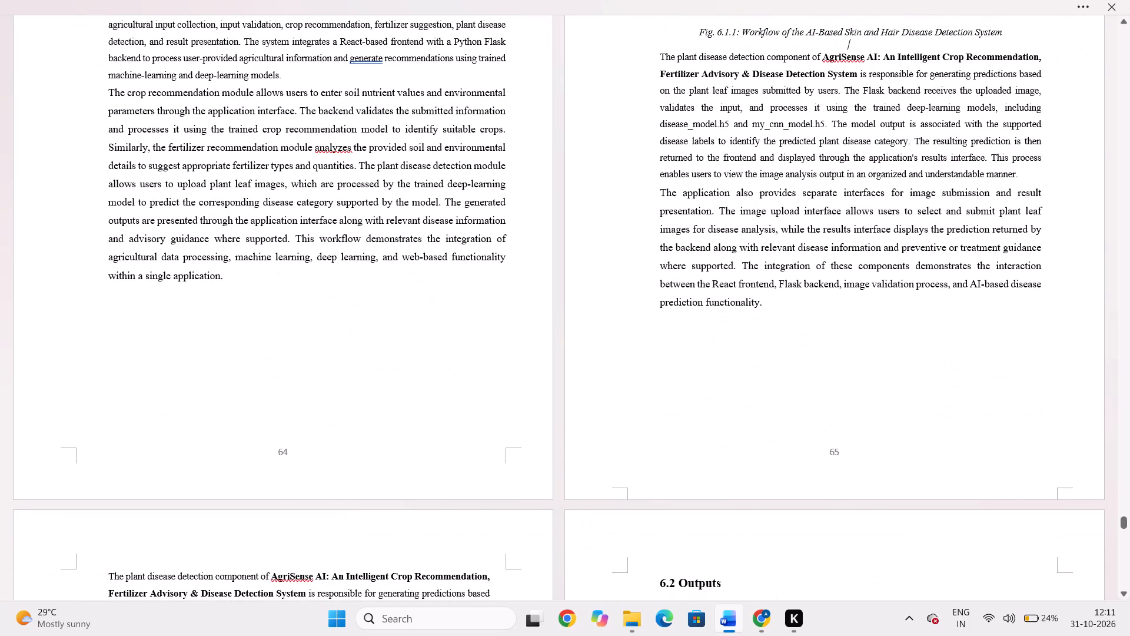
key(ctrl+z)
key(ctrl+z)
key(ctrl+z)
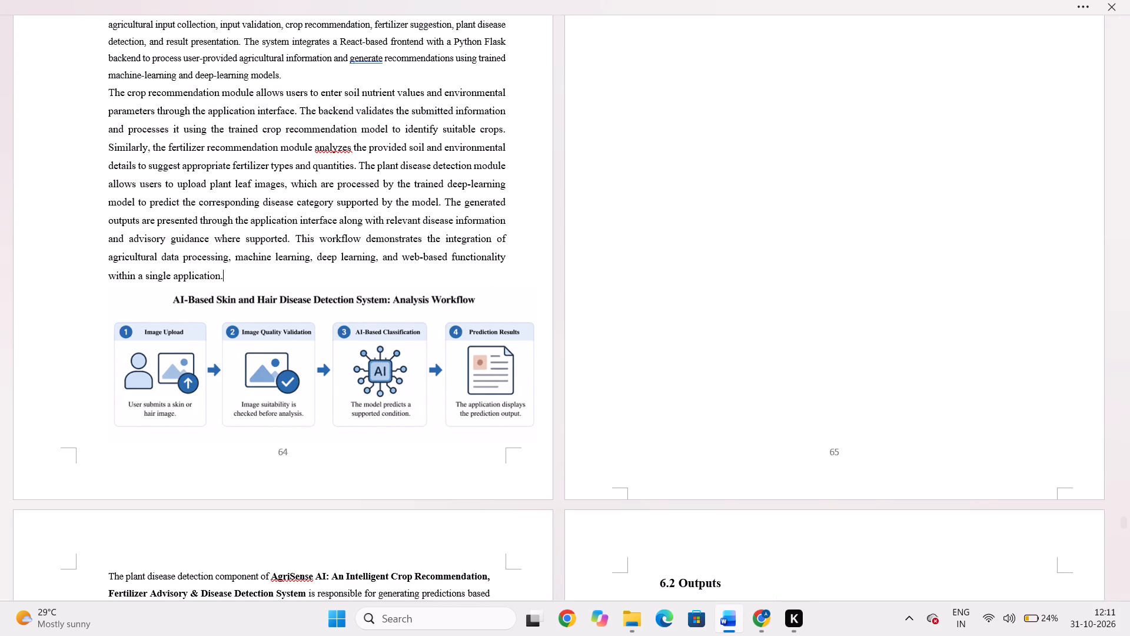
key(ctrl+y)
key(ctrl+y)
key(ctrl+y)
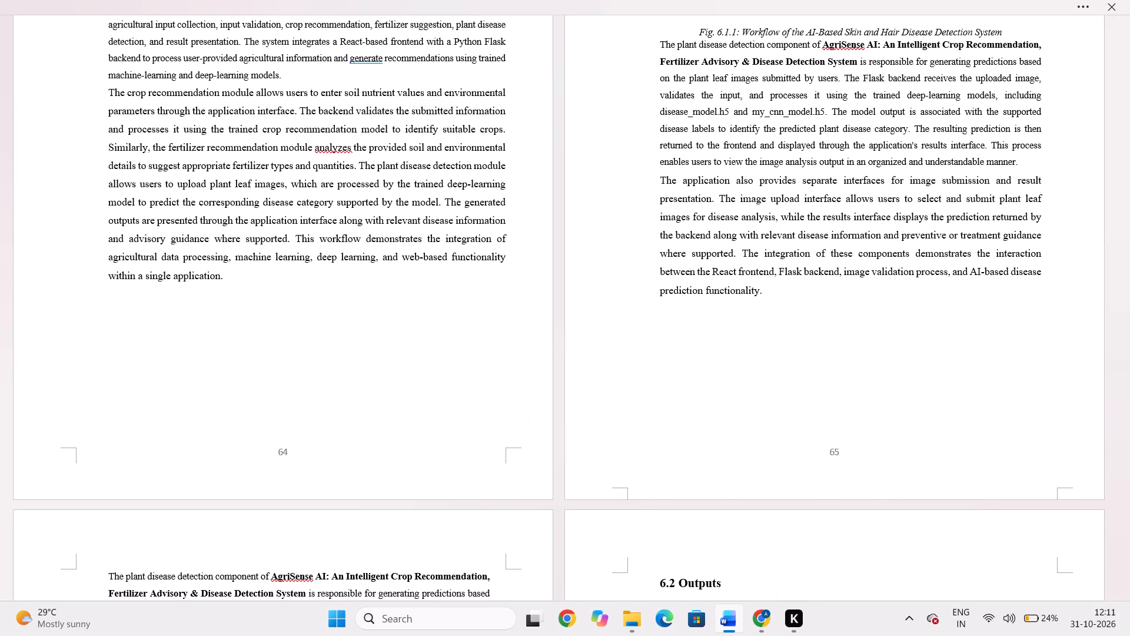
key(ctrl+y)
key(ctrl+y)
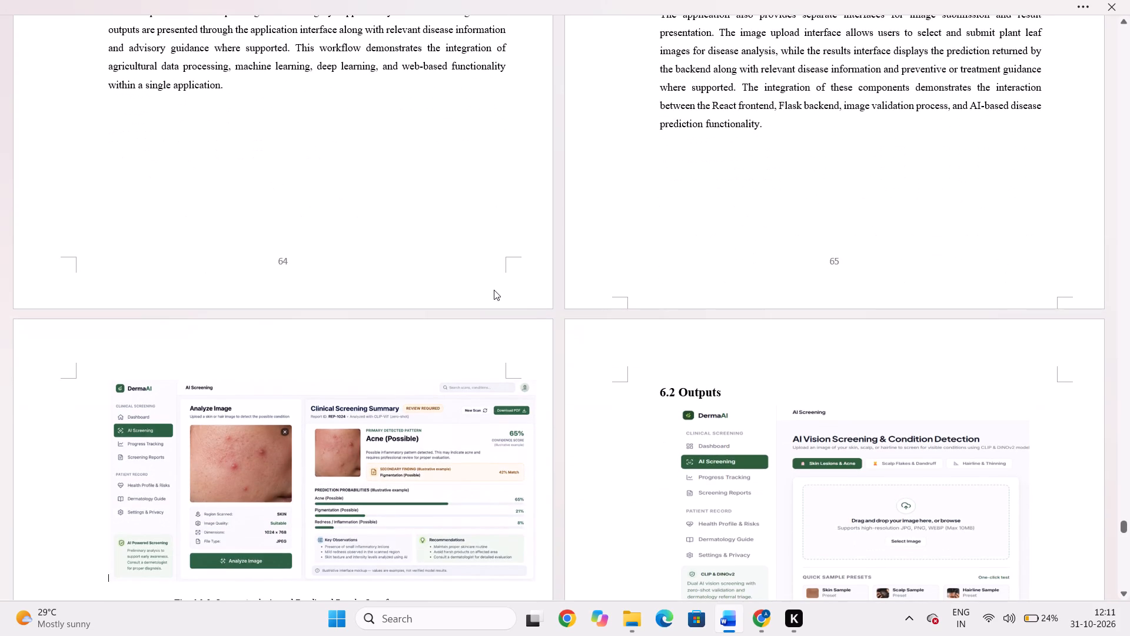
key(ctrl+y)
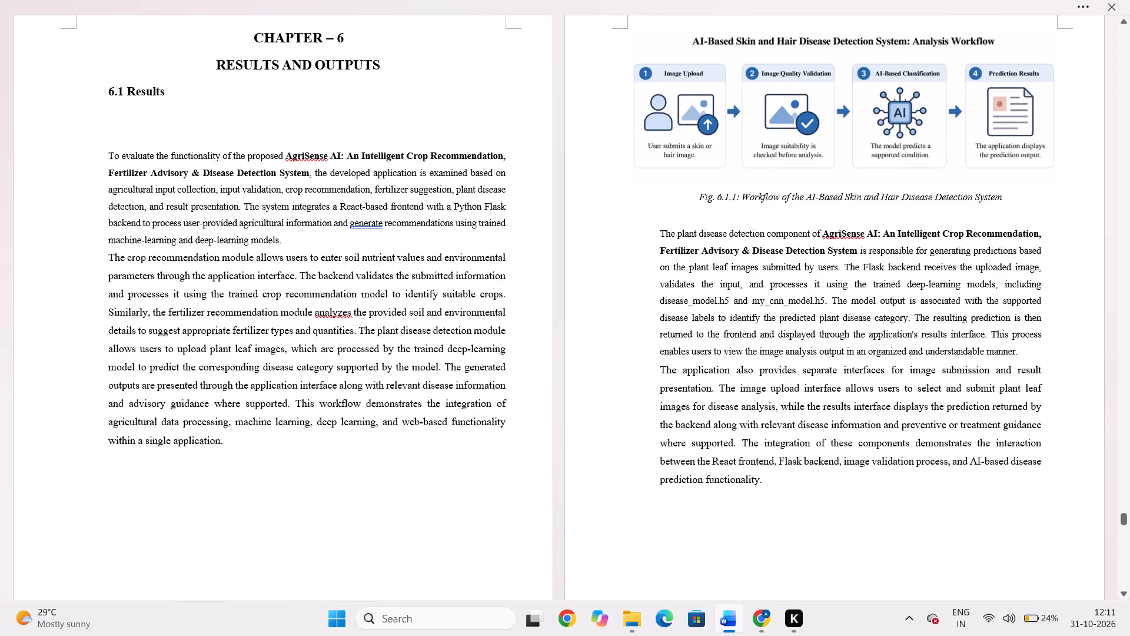
Copy the analysis workflow figure above the Fig. 6.1.1 caption.
click(662, 145)
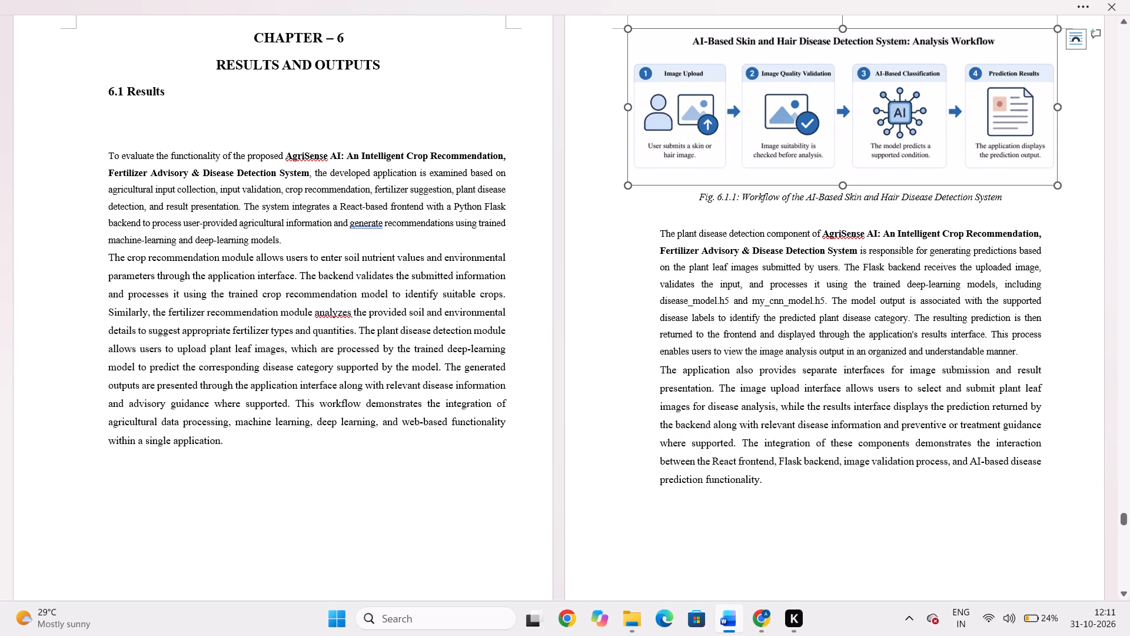
right_click(925, 128)
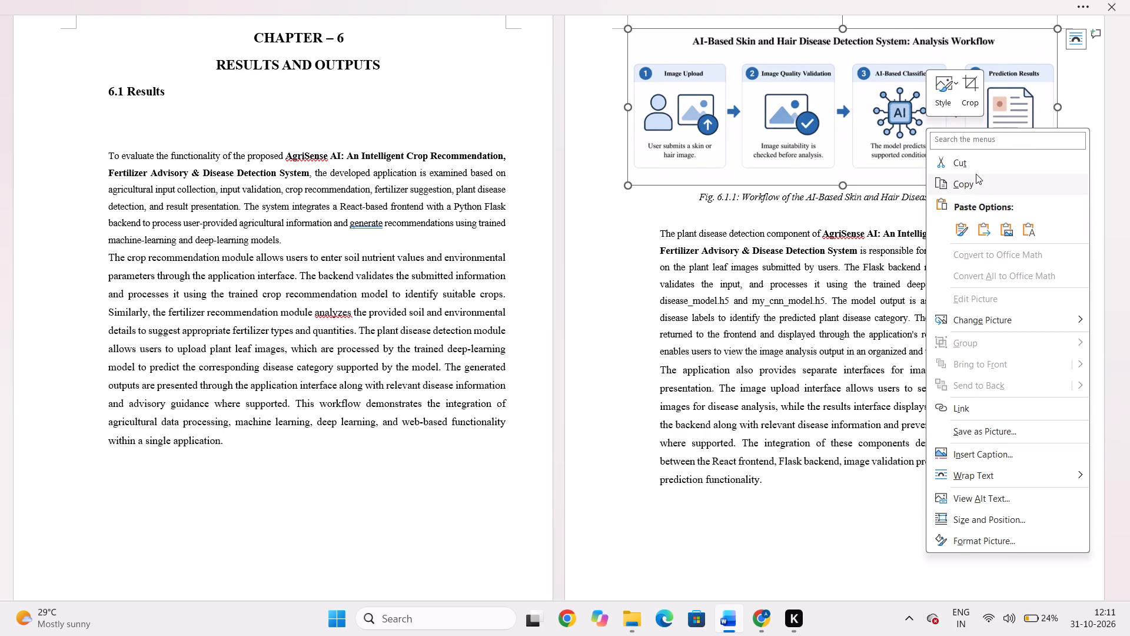
click(975, 177)
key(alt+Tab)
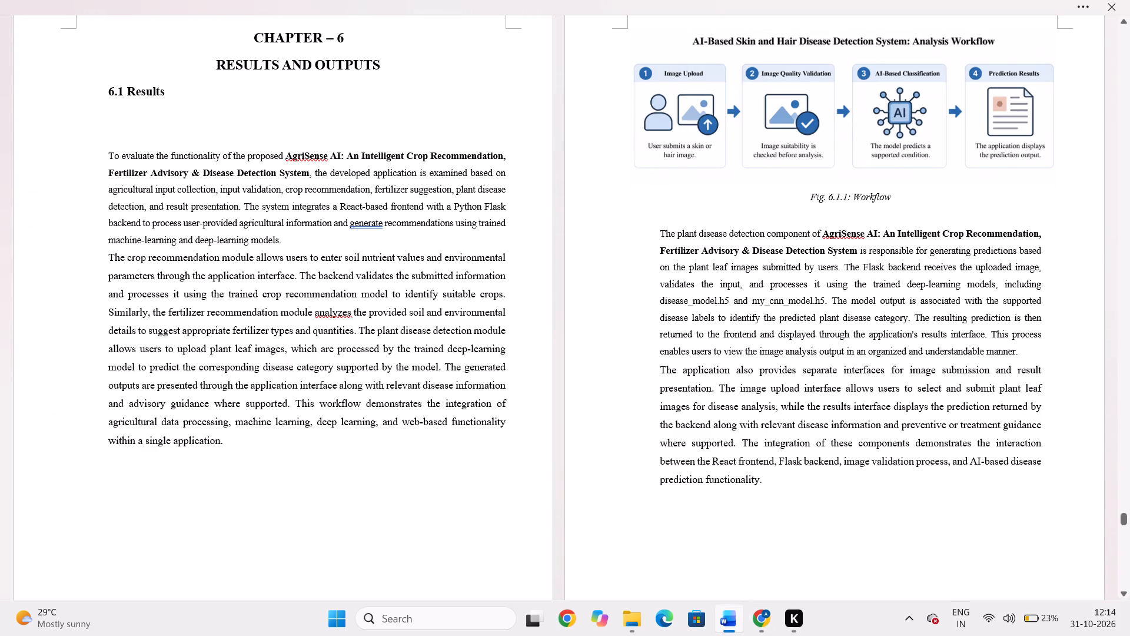
click(991, 145)
key(BackSpace)
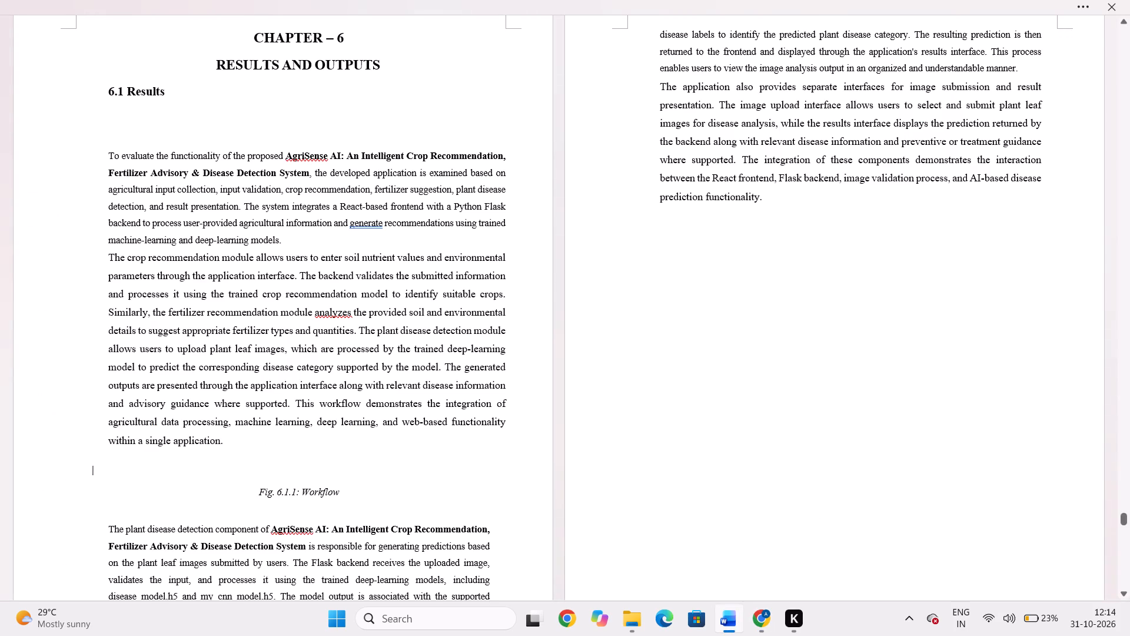
key(ctrl+v)
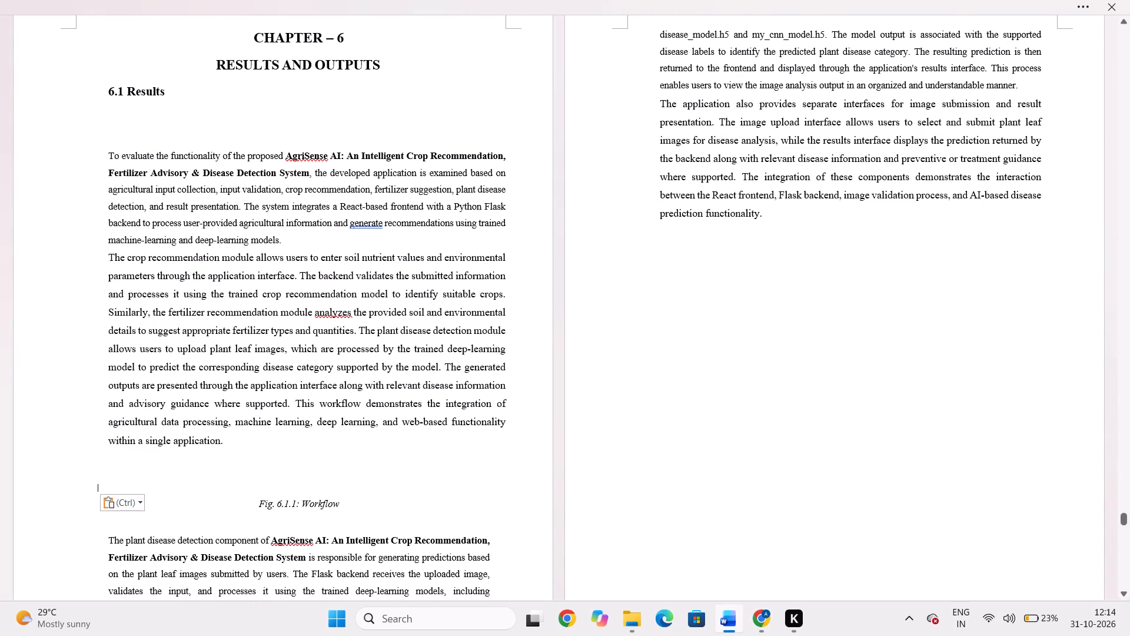
scroll(991, 145, down, 3)
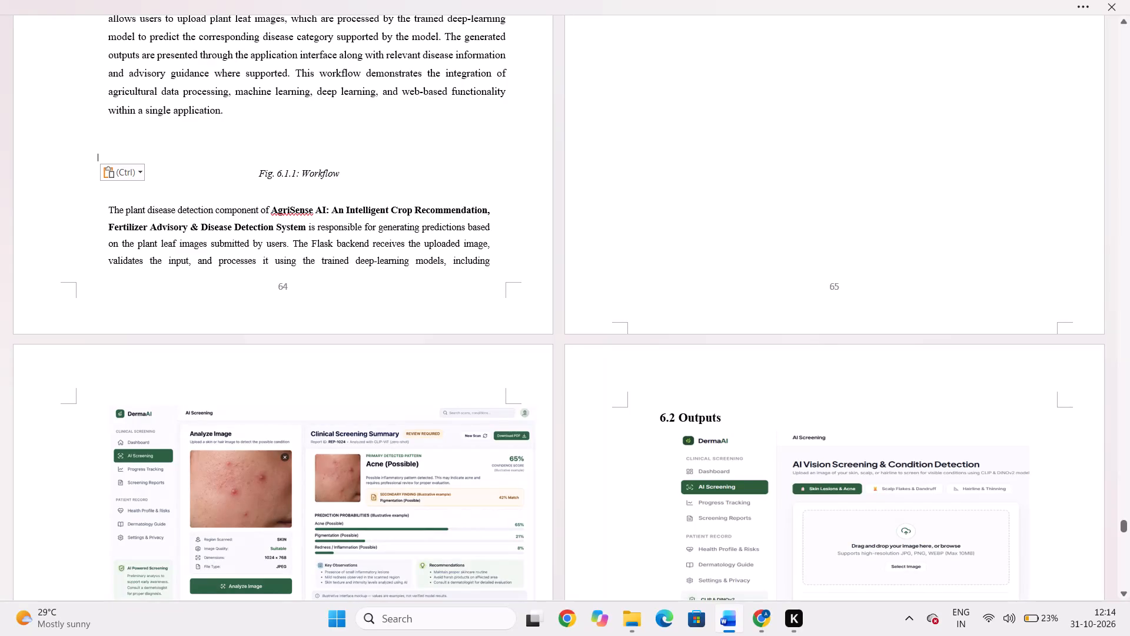
click(137, 176)
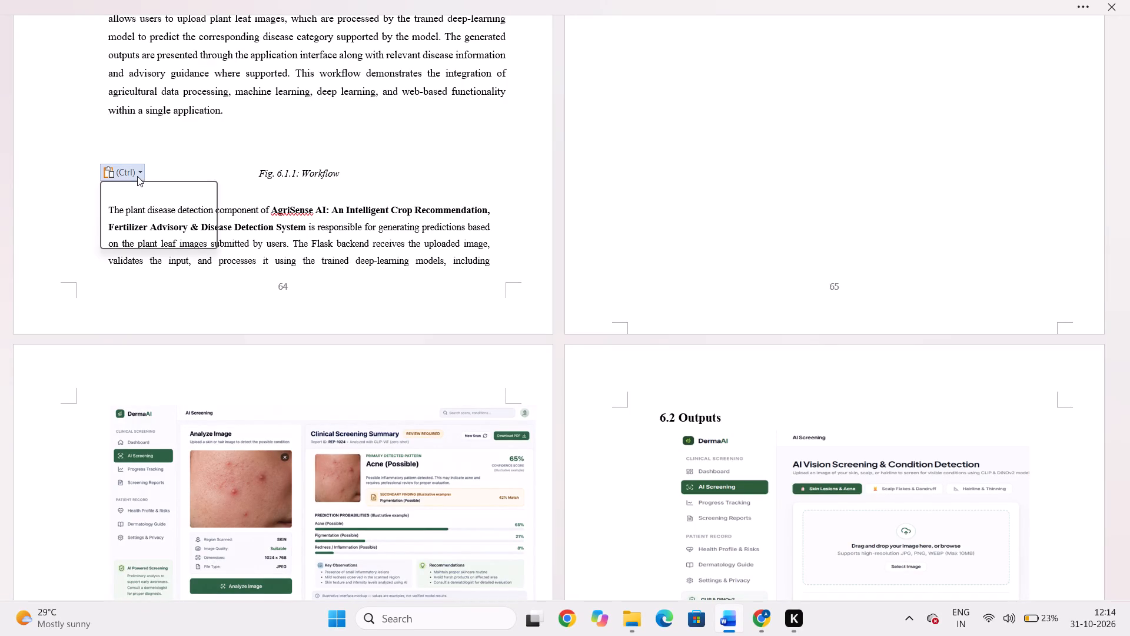
click(162, 211)
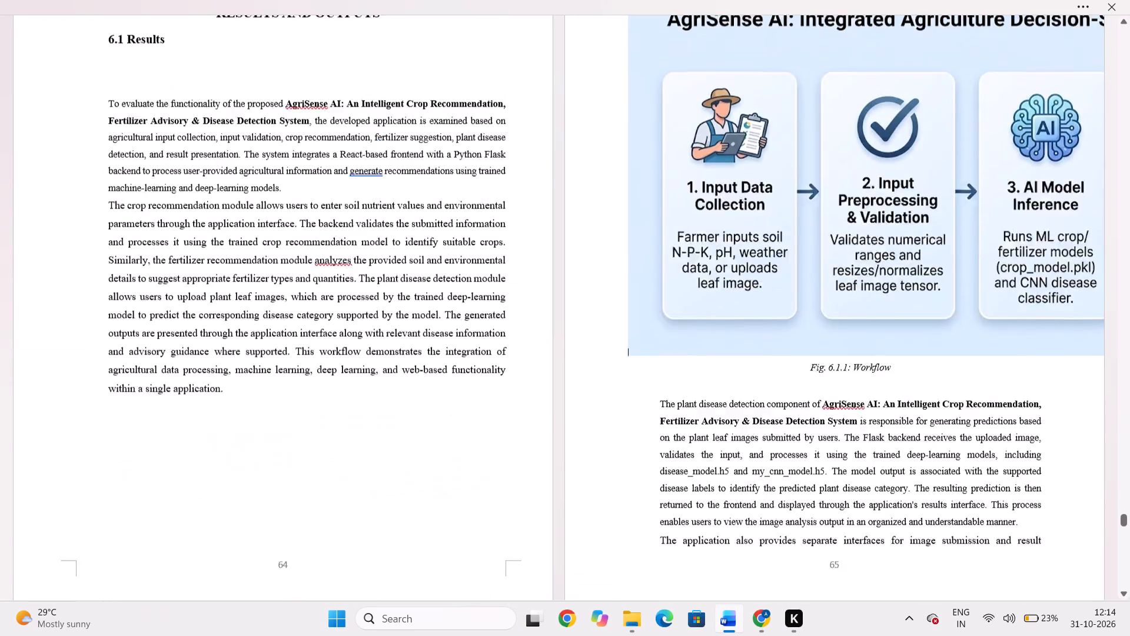
Shrink the pasted AgriSense AI workflow figure proportionally so the whole diagram fits within the page width above its caption.
click(673, 179)
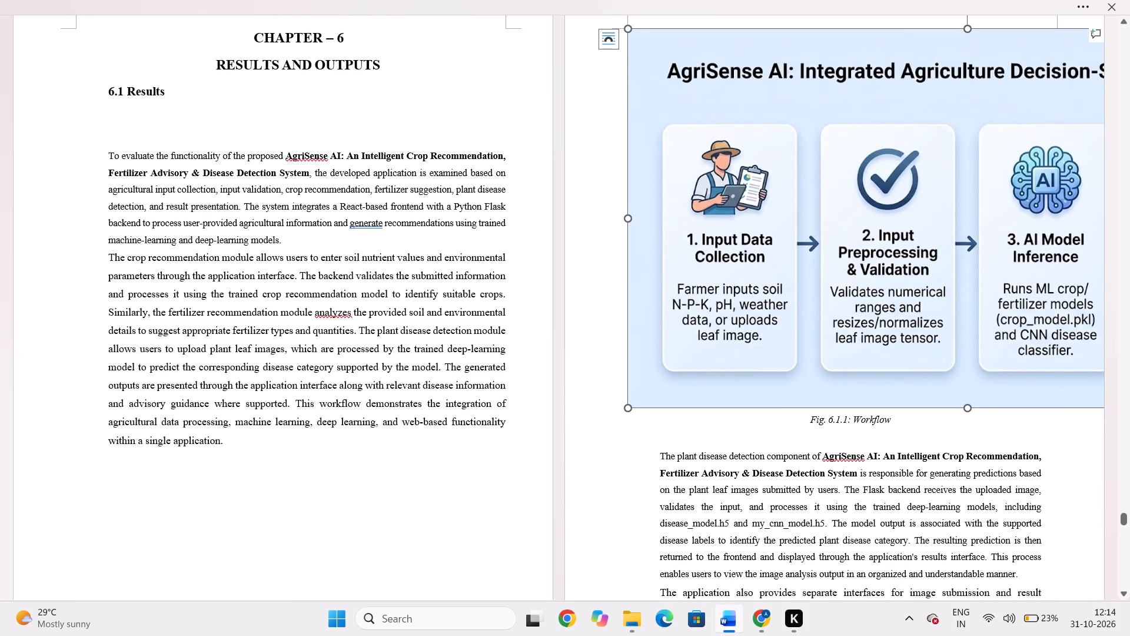
drag(625, 31, 627, 33)
drag(627, 33, 845, 154)
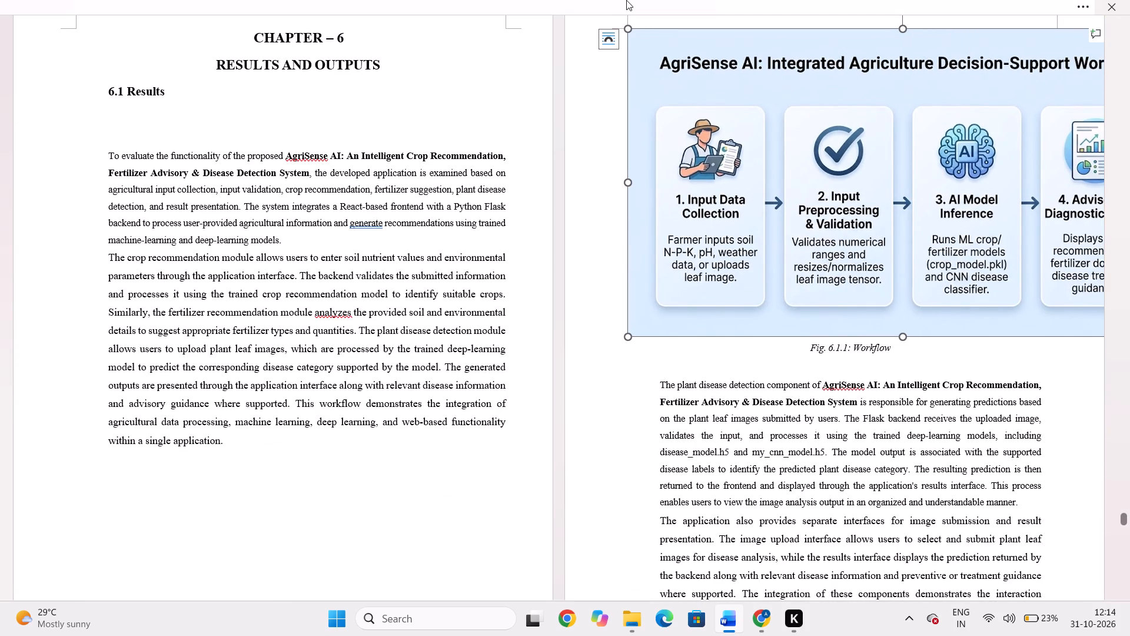
drag(629, 24, 679, 61)
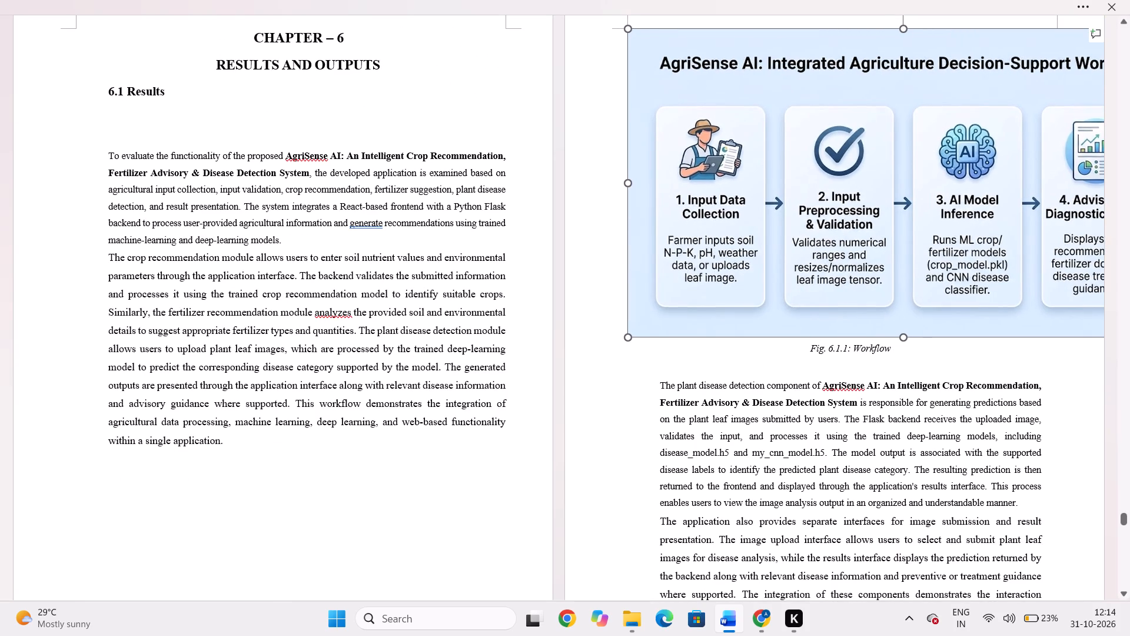
drag(679, 61, 828, 125)
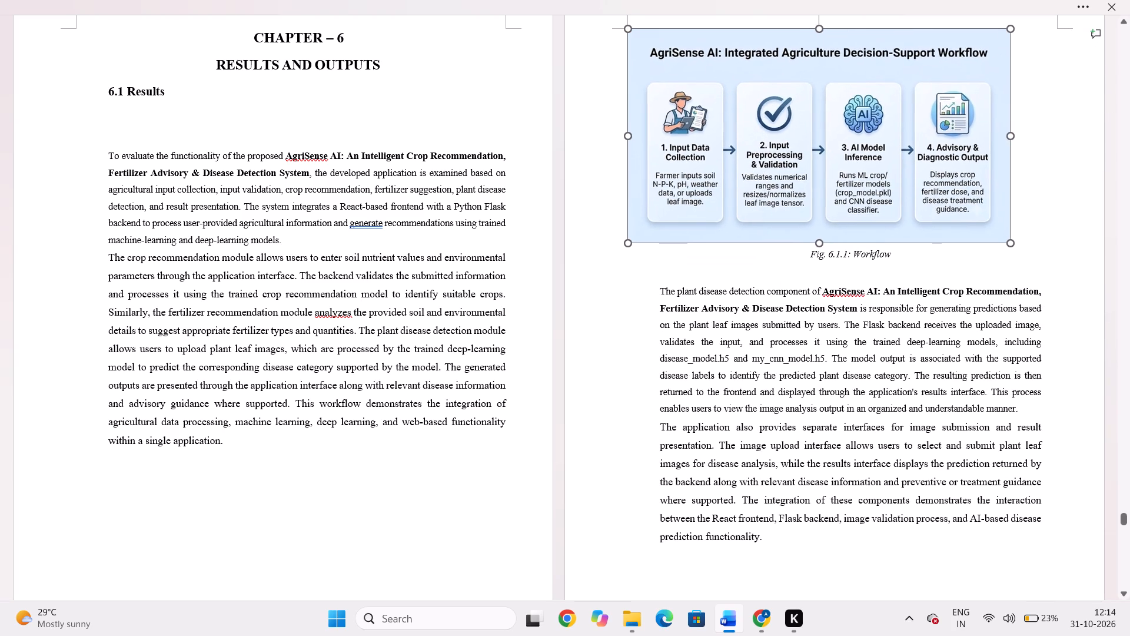
drag(828, 125, 960, 134)
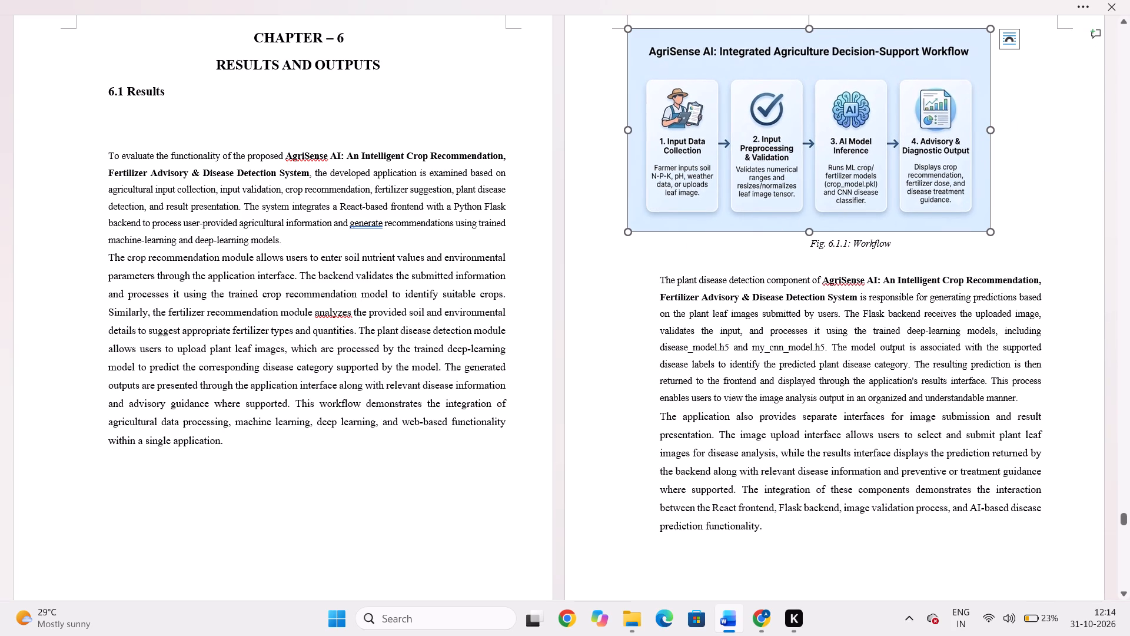
Review the Chapter 6 layout, figures, captions and text from section 6.1 Results through section 6.2 Outputs.
click(493, 453)
scroll(493, 453, down, 3)
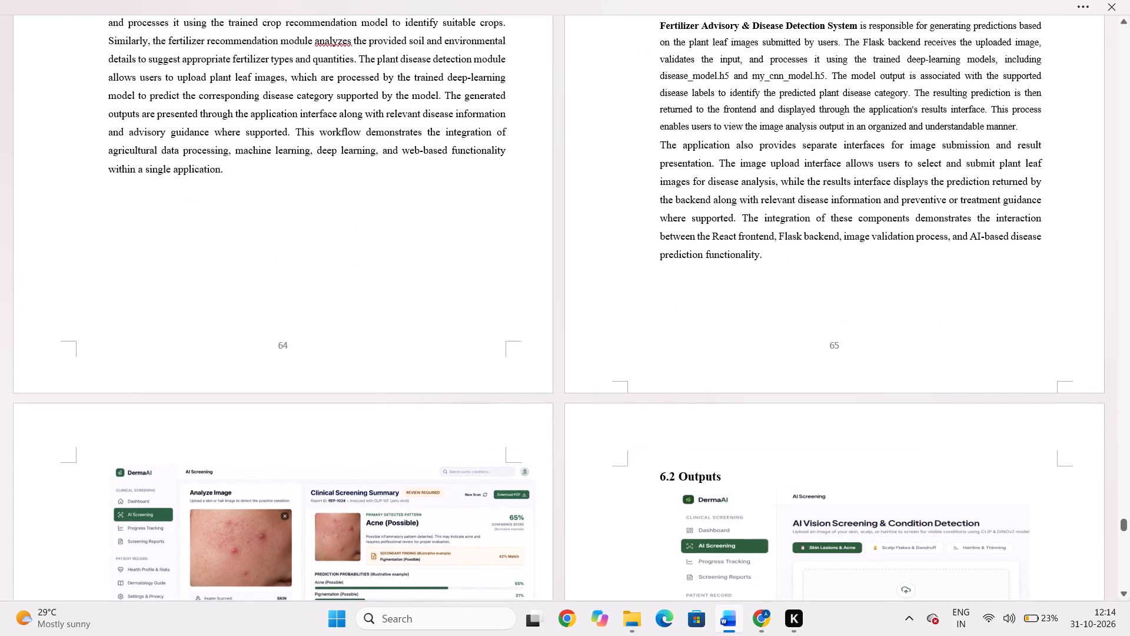
scroll(493, 453, down, 1)
scroll(493, 453, up, 1)
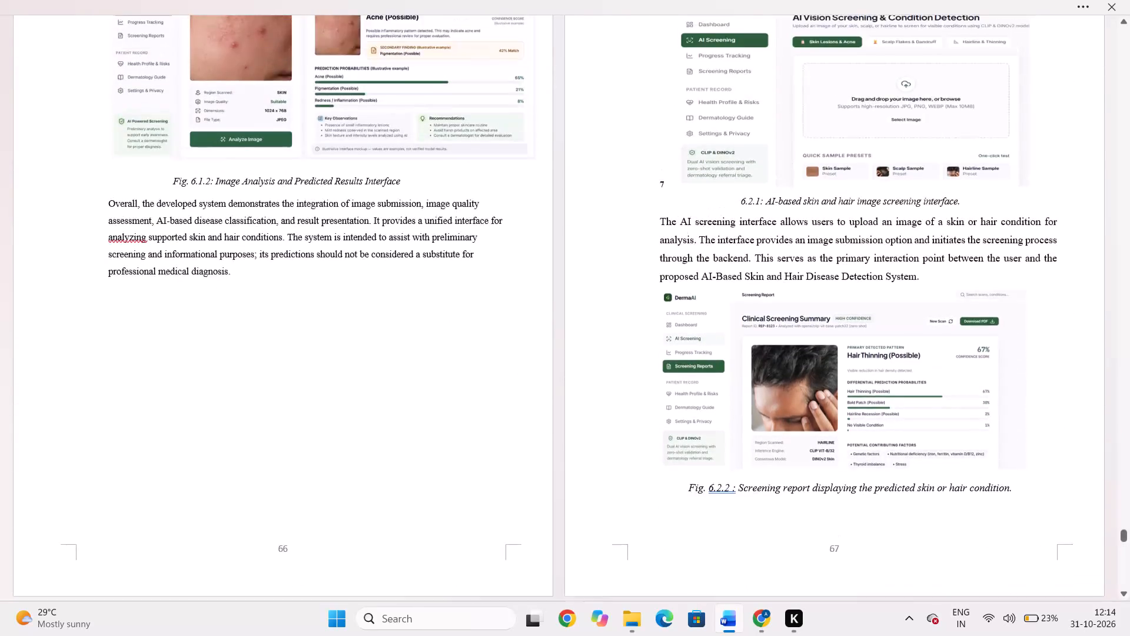
scroll(493, 453, up, 1)
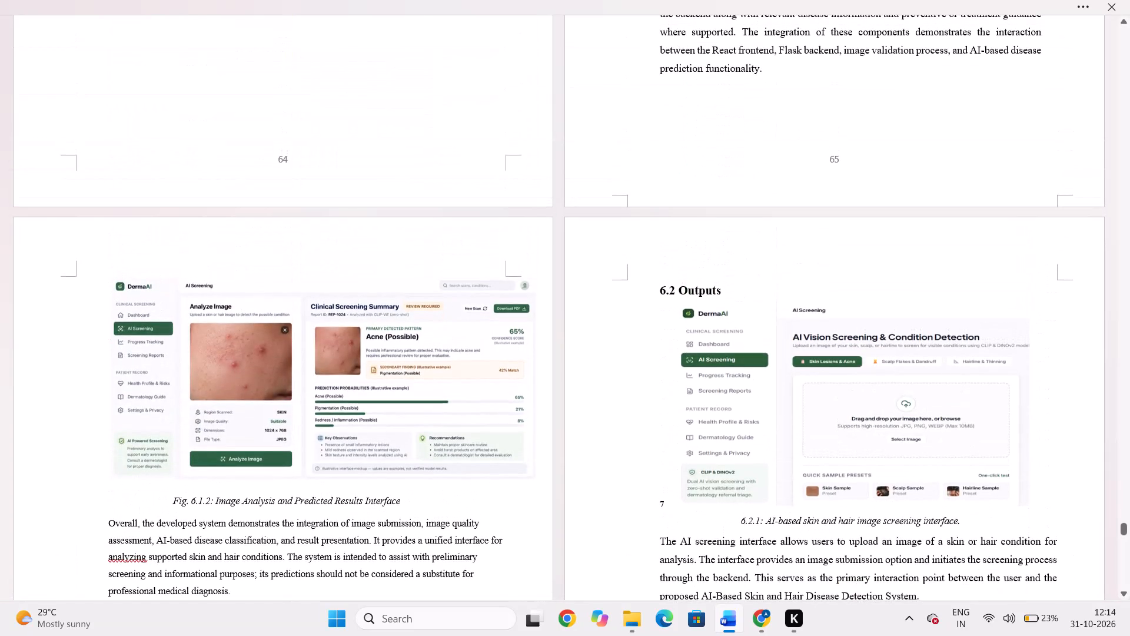
scroll(493, 453, up, 3)
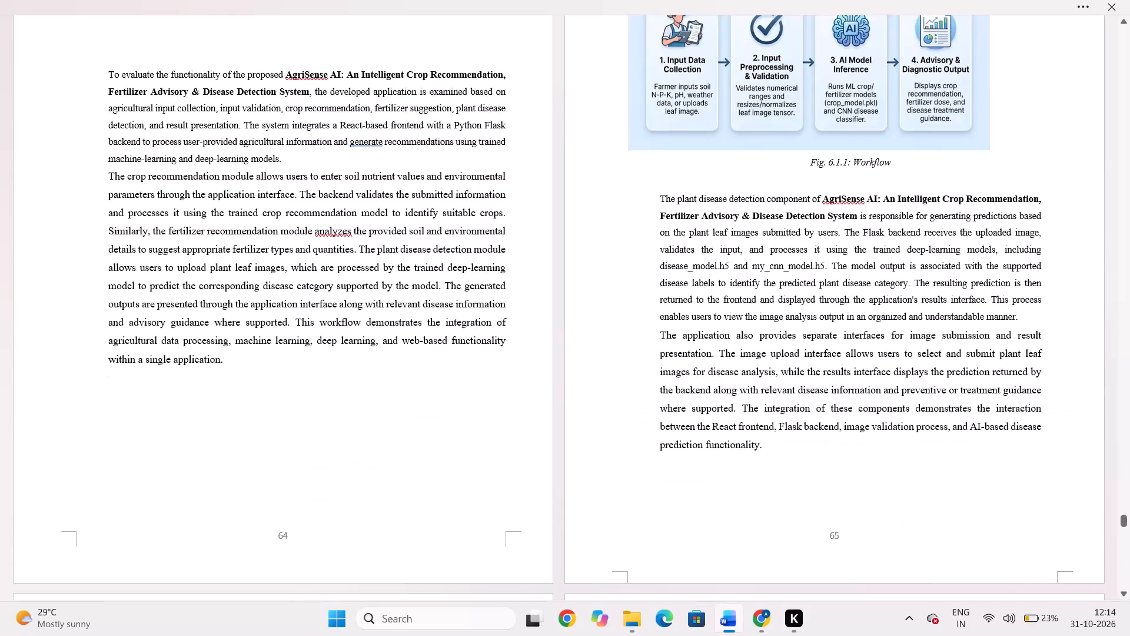
scroll(493, 453, up, 1)
scroll(493, 453, down, 1)
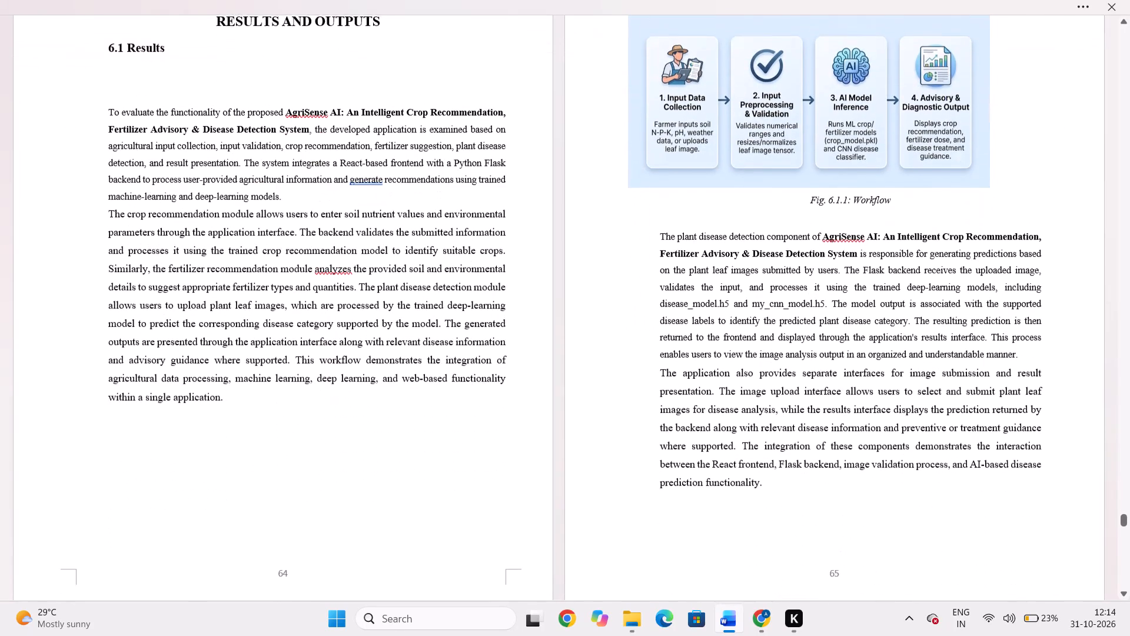
scroll(493, 453, down, 1)
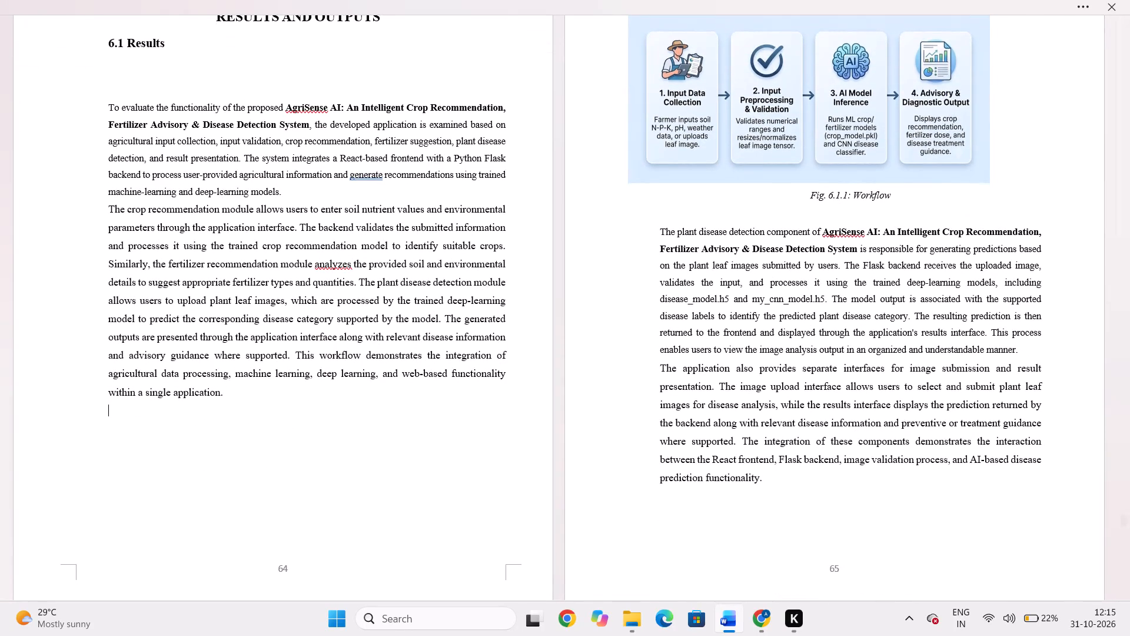
scroll(493, 453, down, 3)
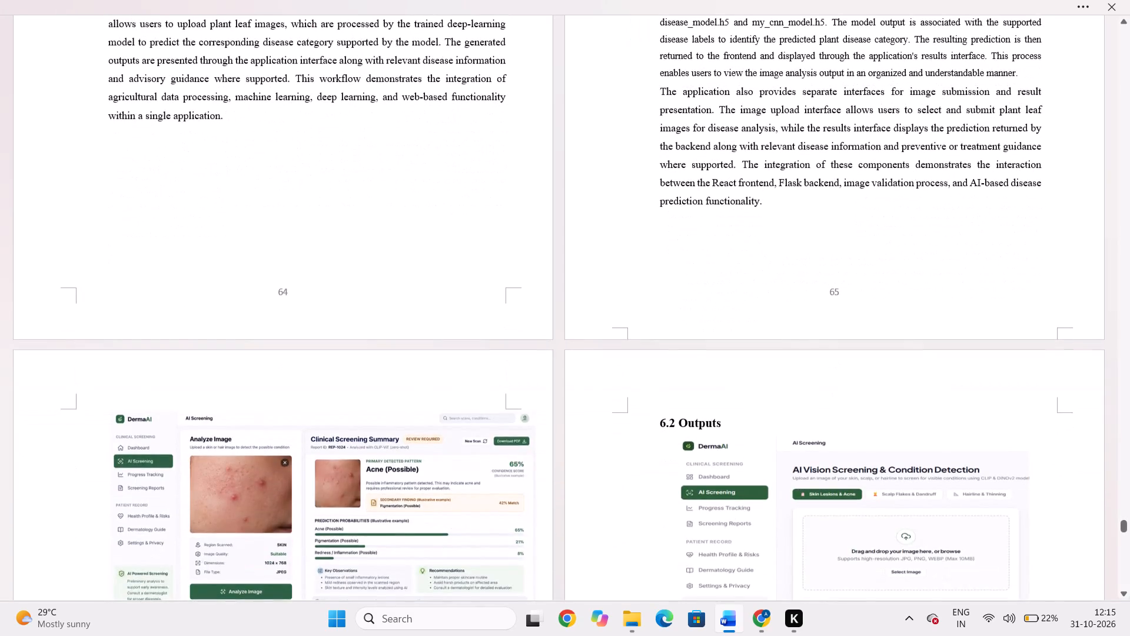
scroll(493, 453, down, 1)
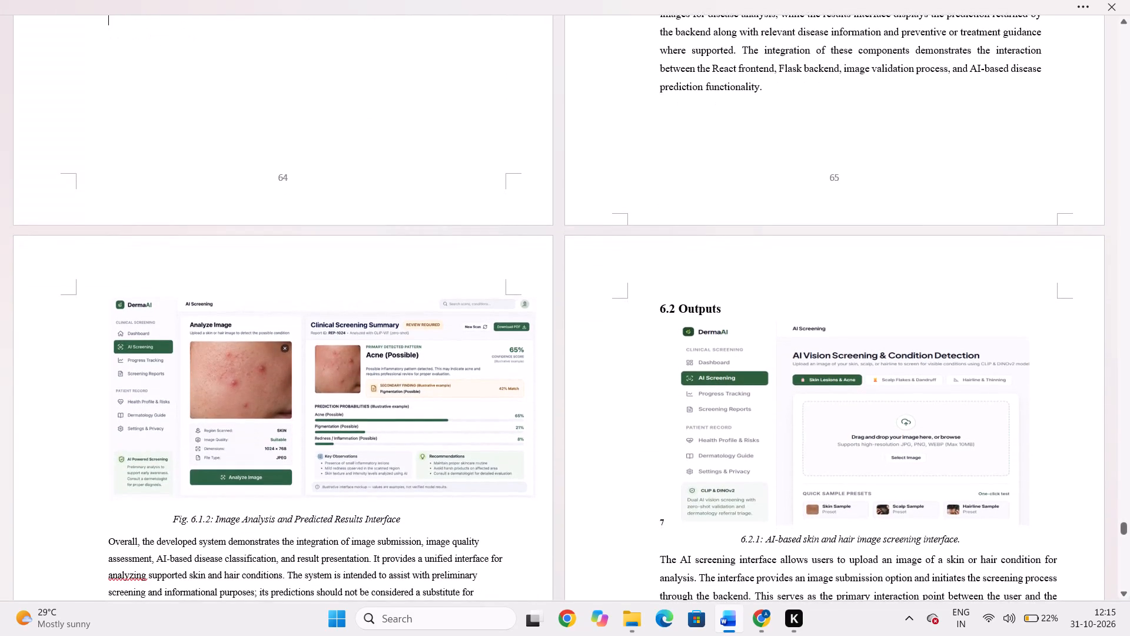
scroll(445, 510, down, 2)
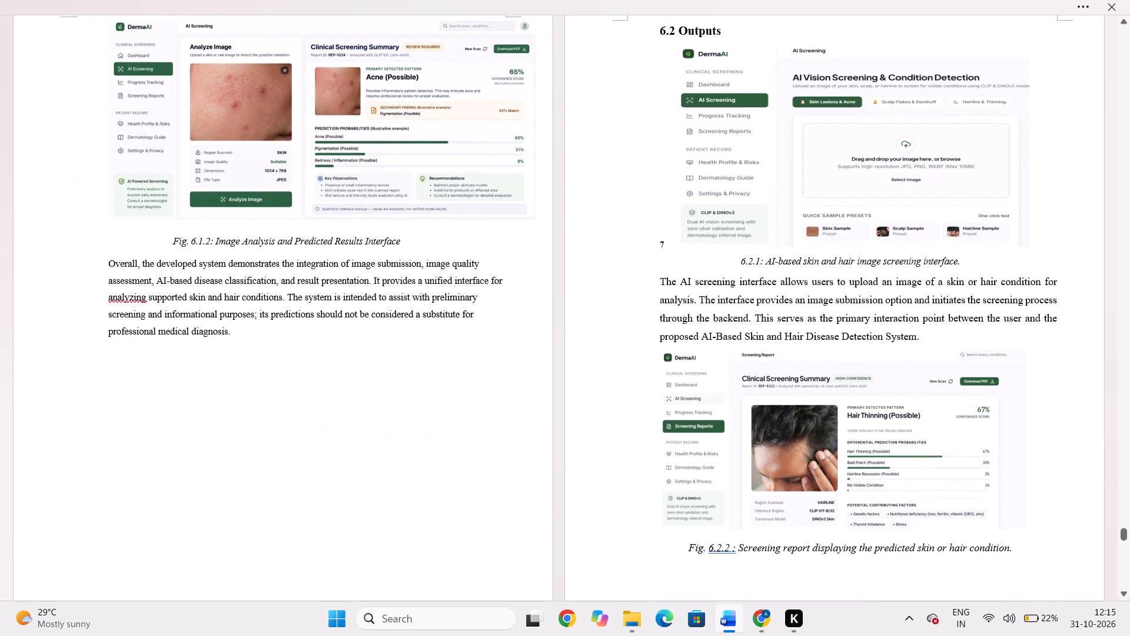
scroll(445, 510, down, 2)
scroll(445, 510, up, 3)
scroll(445, 510, down, 1)
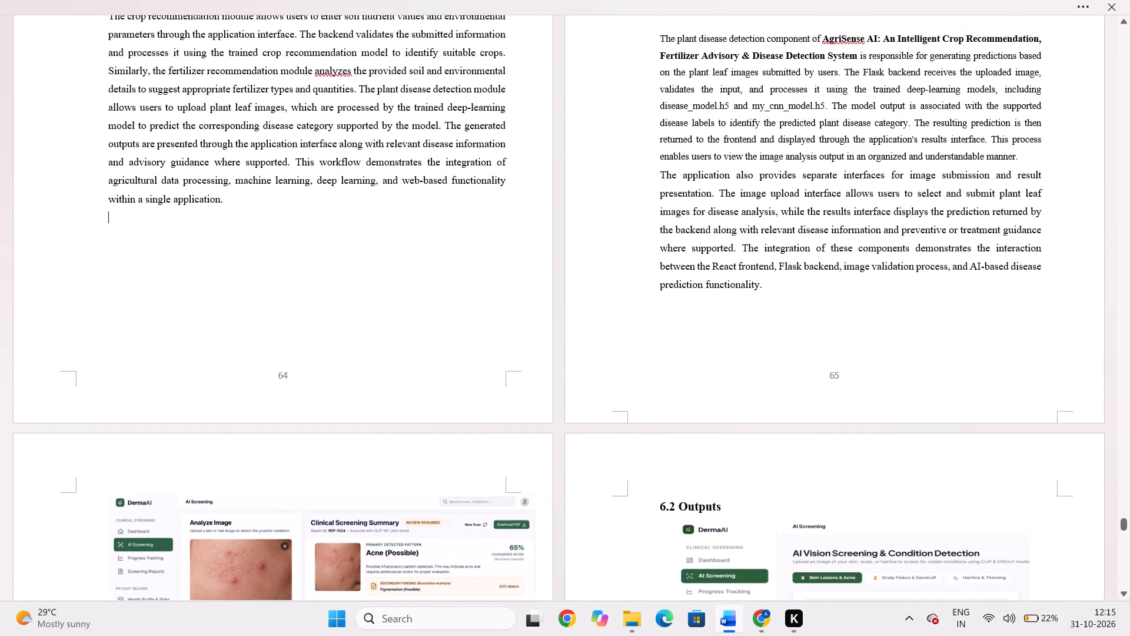
scroll(445, 510, down, 2)
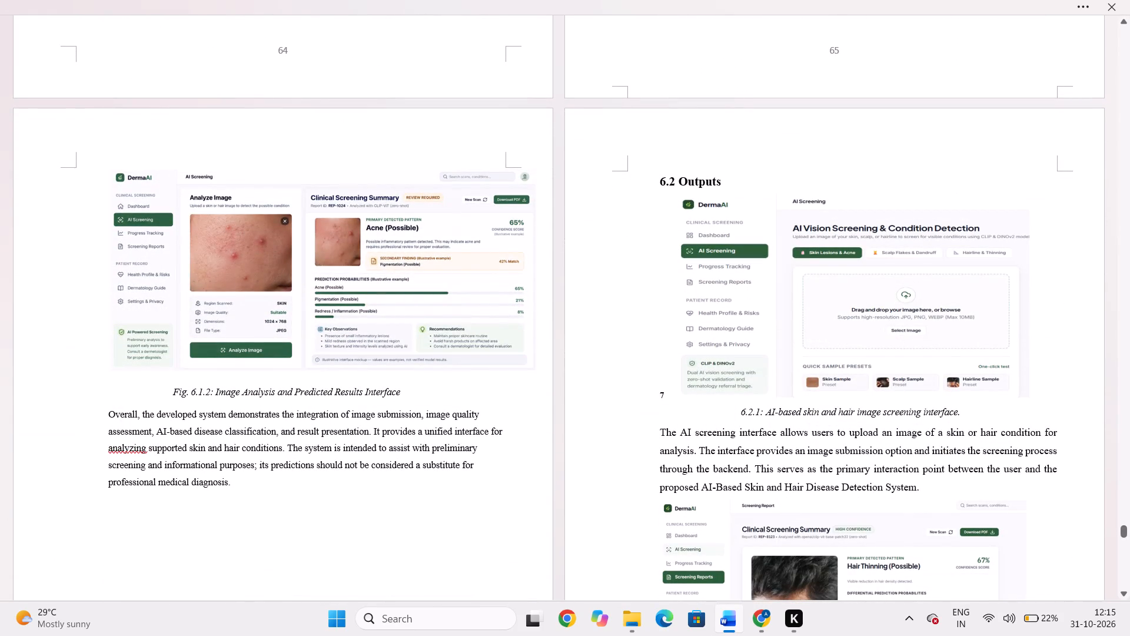
drag(232, 489, 149, 430)
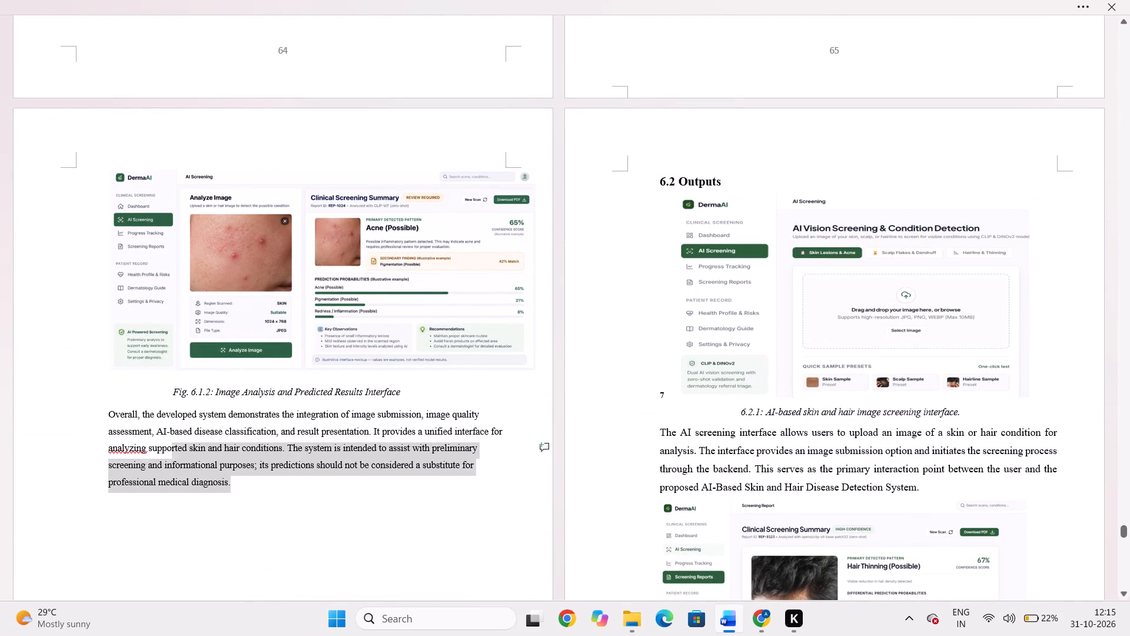
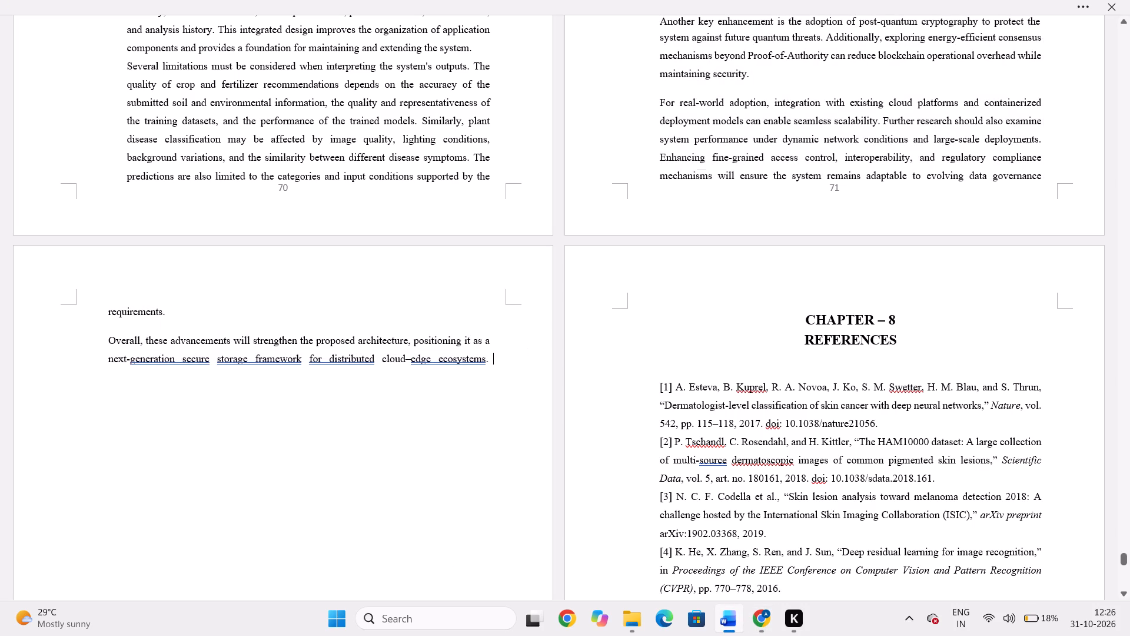
drag(556, 247, 680, 48)
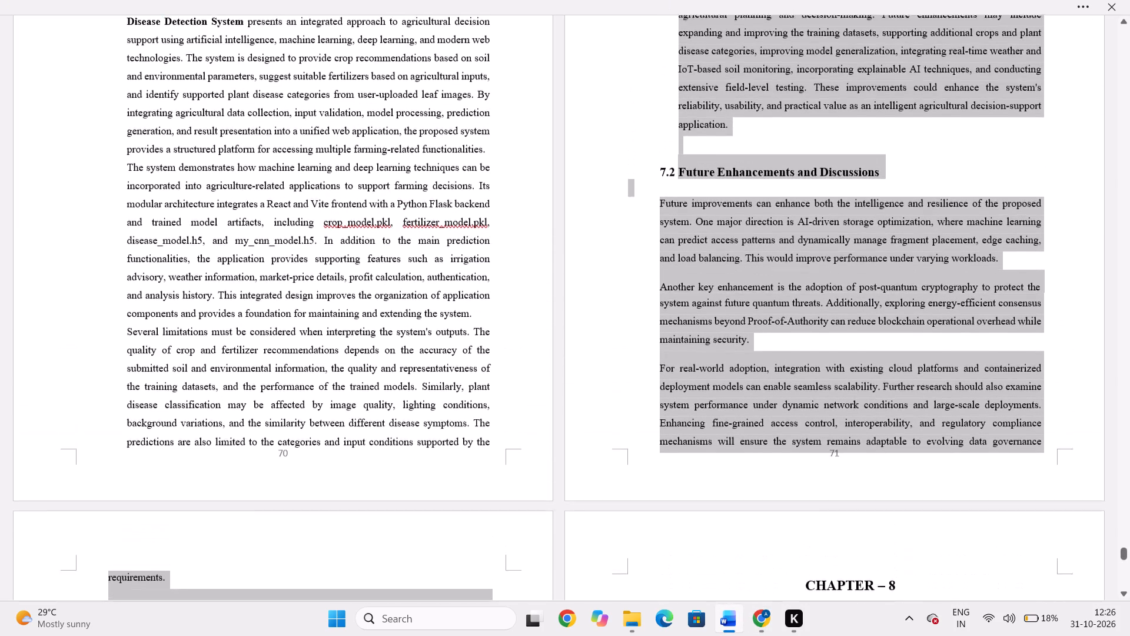
drag(680, 48, 697, 220)
key(ctrl+v)
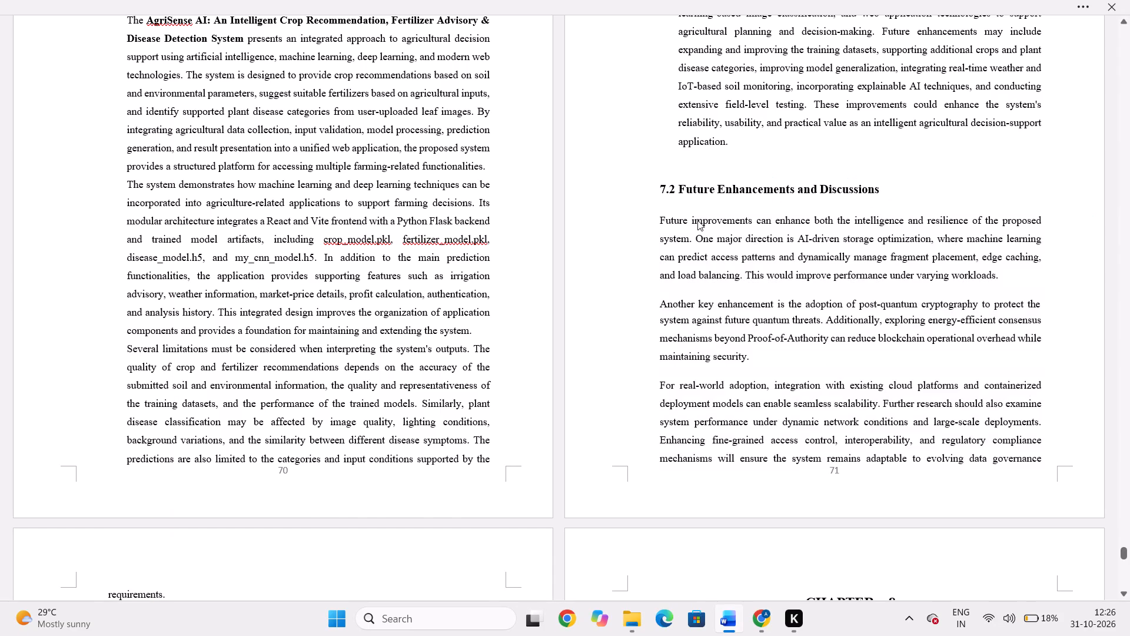
Remove the duplicate word "Future" at the start of the first paragraph under the 7.2 heading.
scroll(693, 199, up, 3)
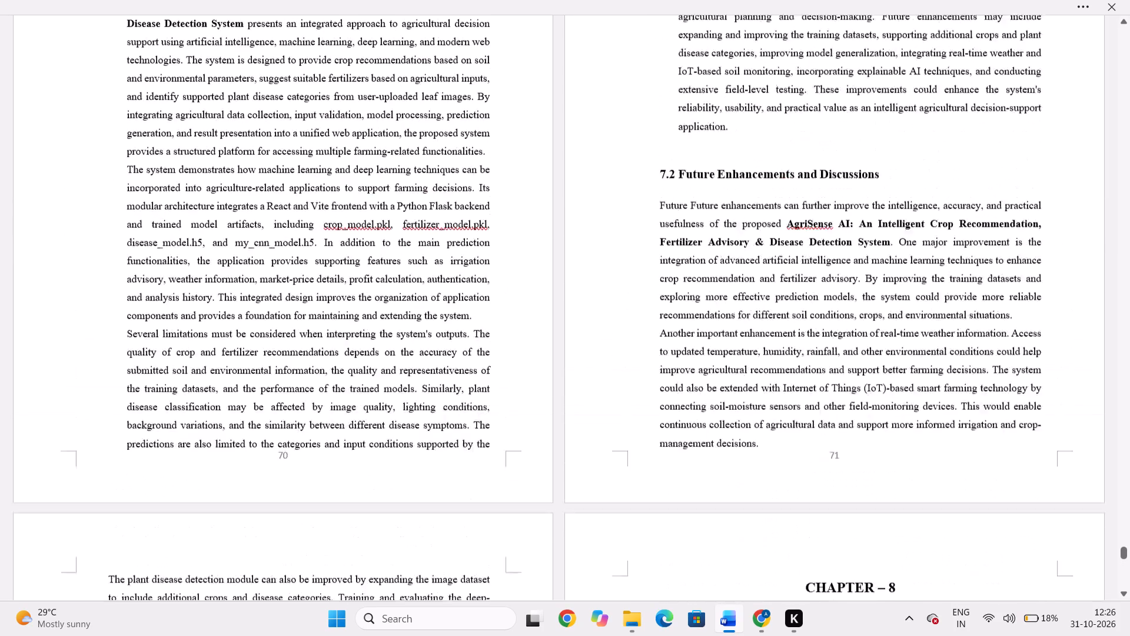
scroll(693, 199, up, 1)
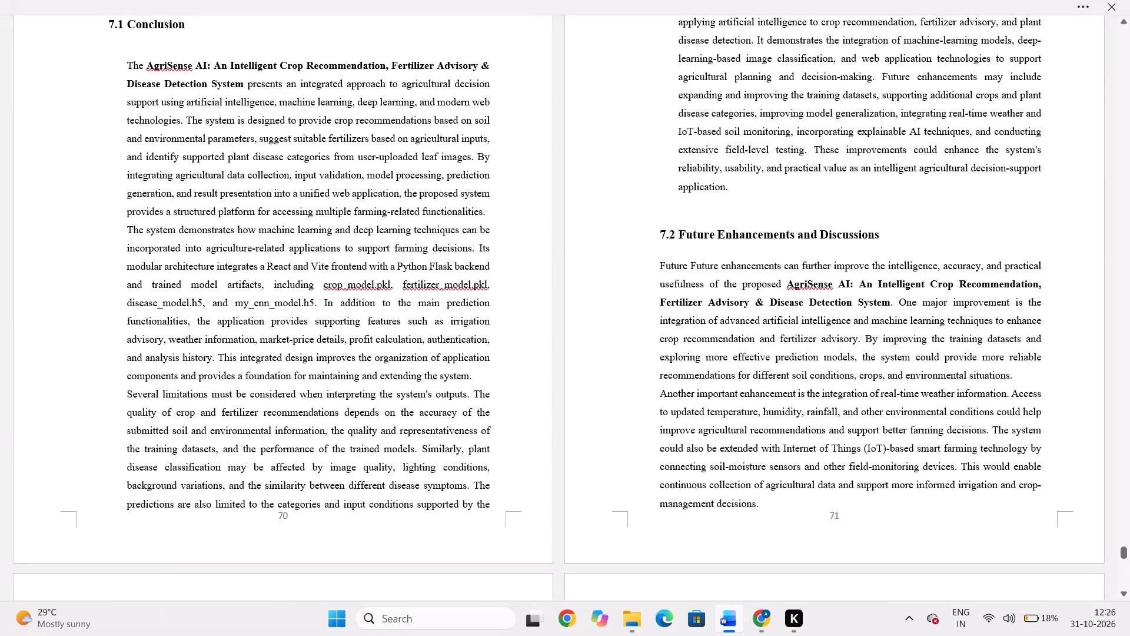
click(688, 264)
key(BackSpace)
key(BackSpace)
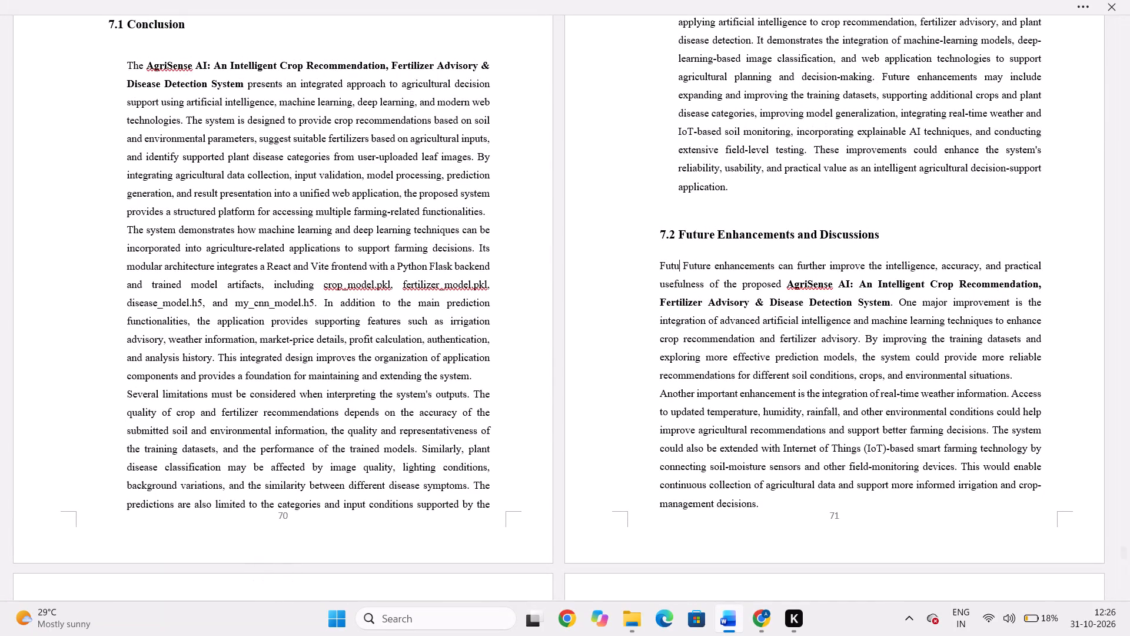
key(BackSpace)
key(BackSpace)
key(BackSpace)
key(BackSpace)
Look through the rest of section 7.2 and the Chapter 8 References list down to its last entry.
scroll(692, 235, down, 2)
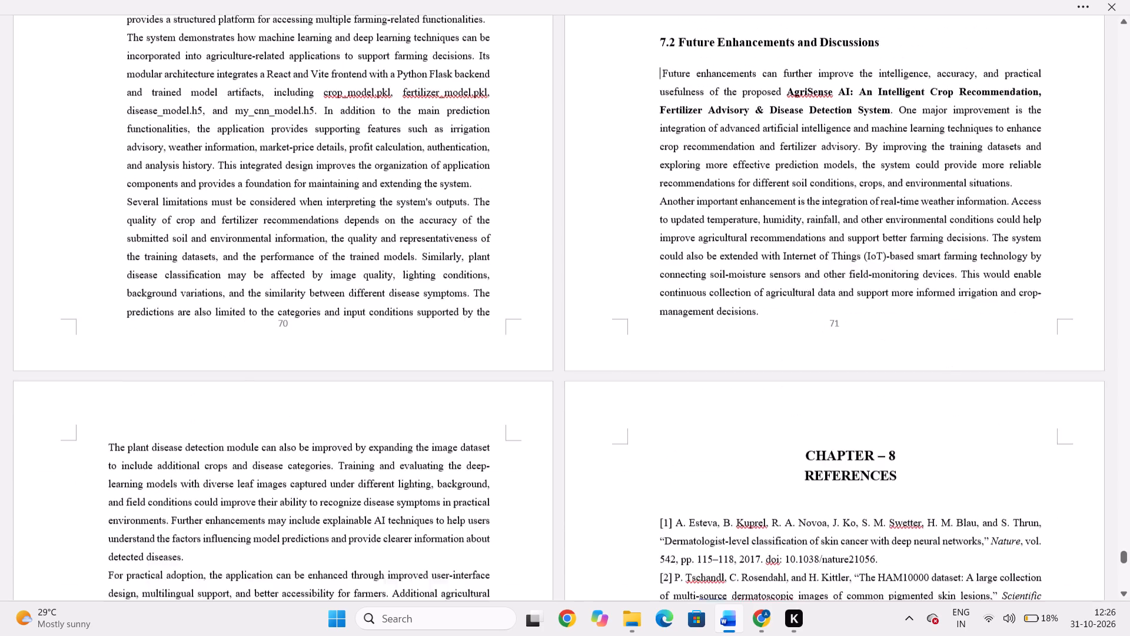
scroll(692, 235, down, 2)
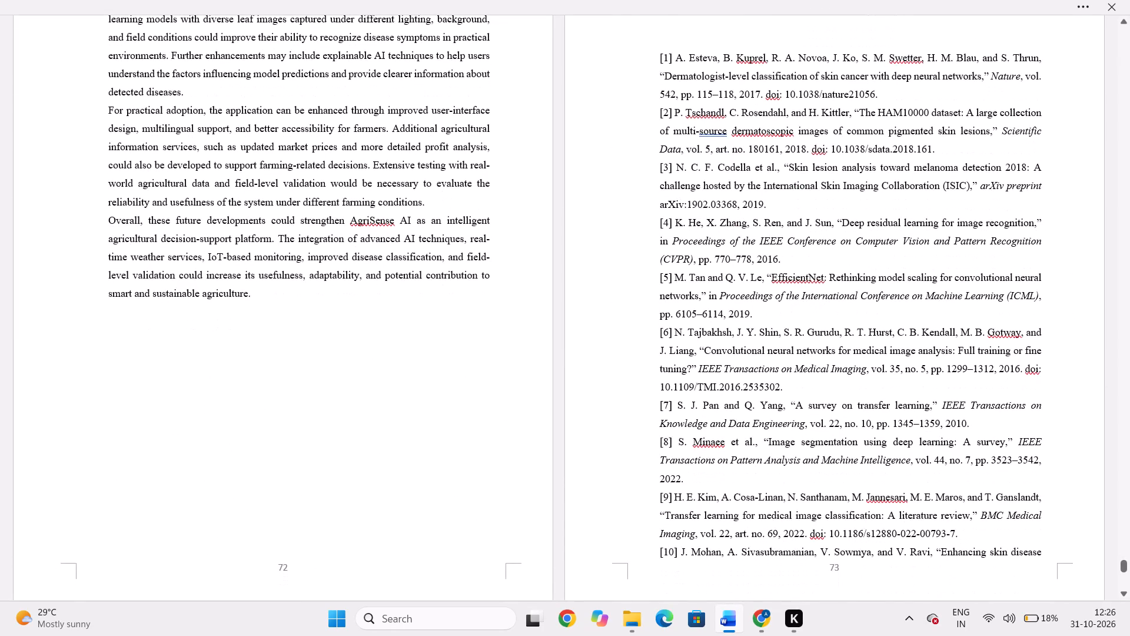
scroll(849, 211, up, 1)
scroll(849, 211, down, 5)
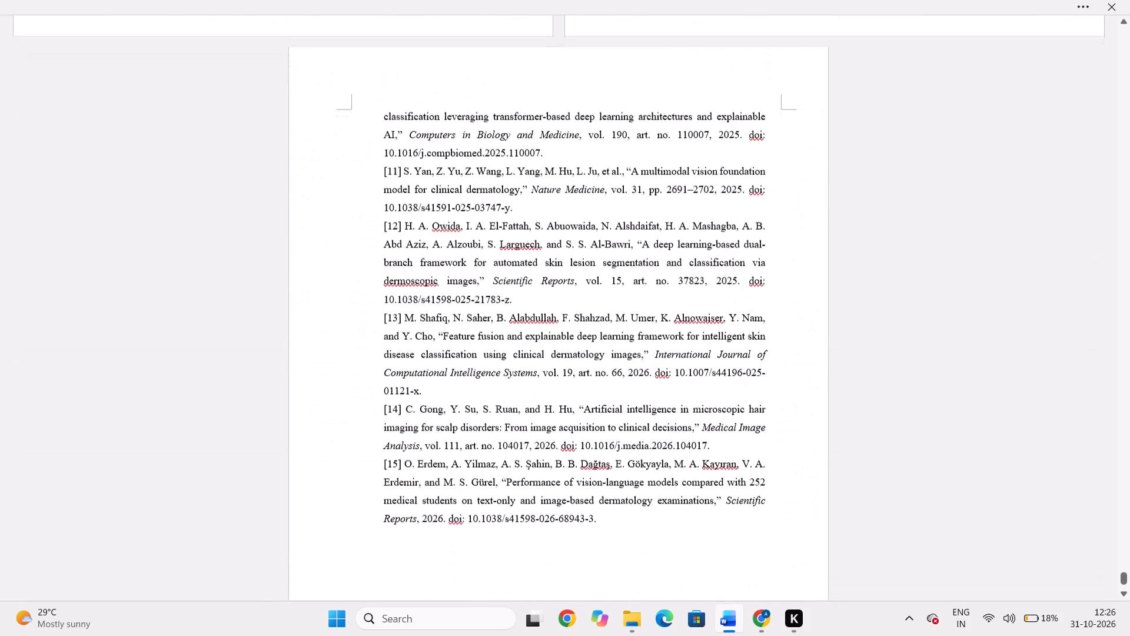
scroll(849, 211, down, 2)
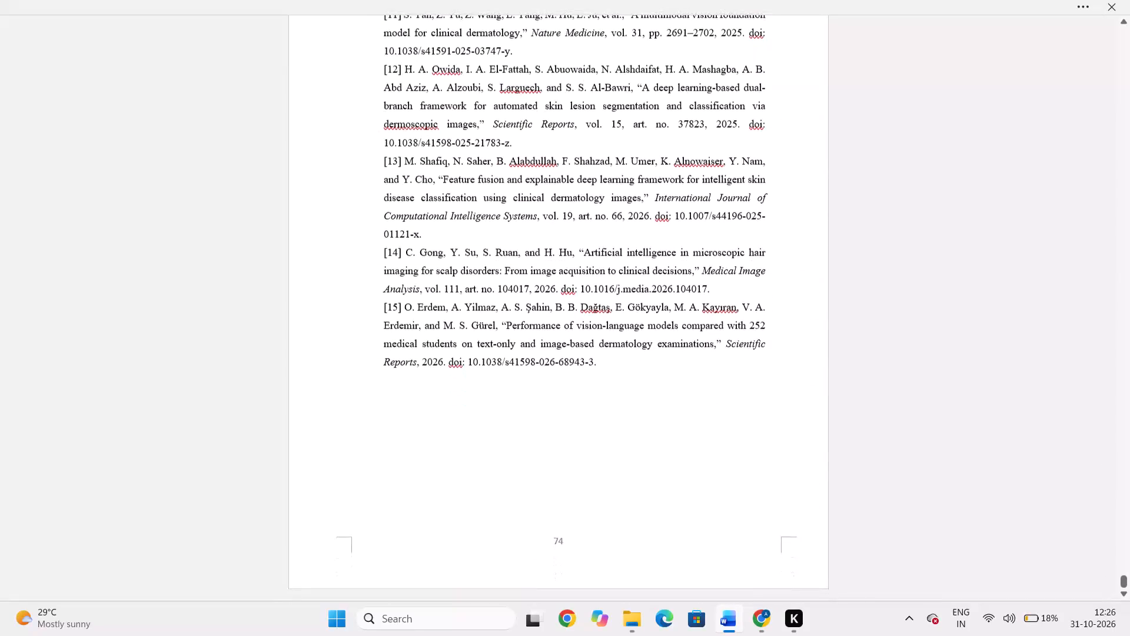
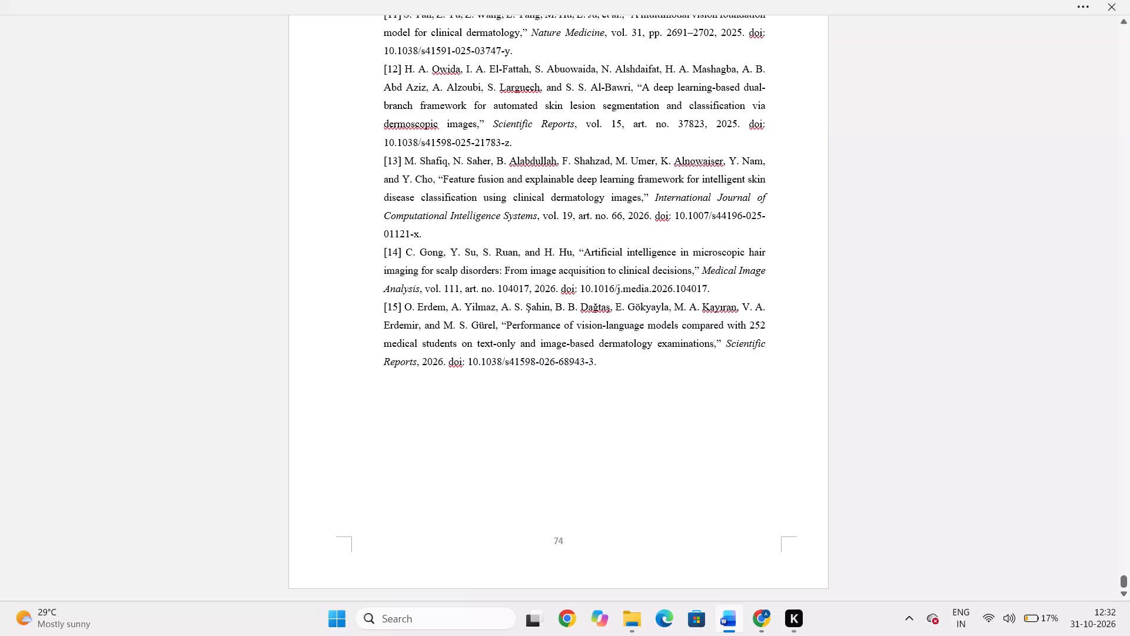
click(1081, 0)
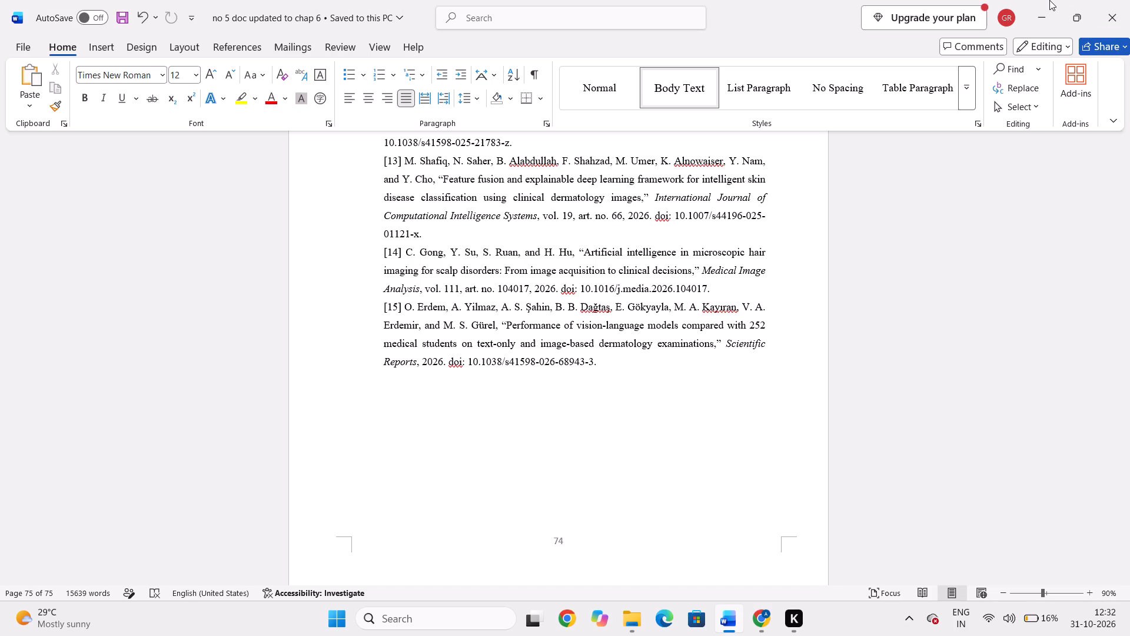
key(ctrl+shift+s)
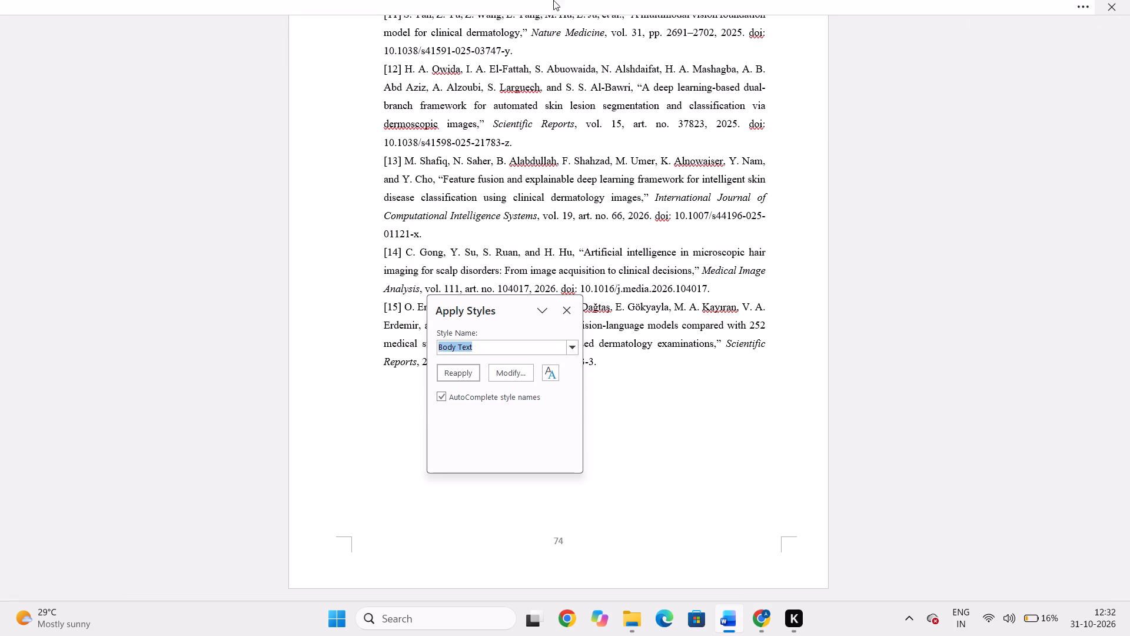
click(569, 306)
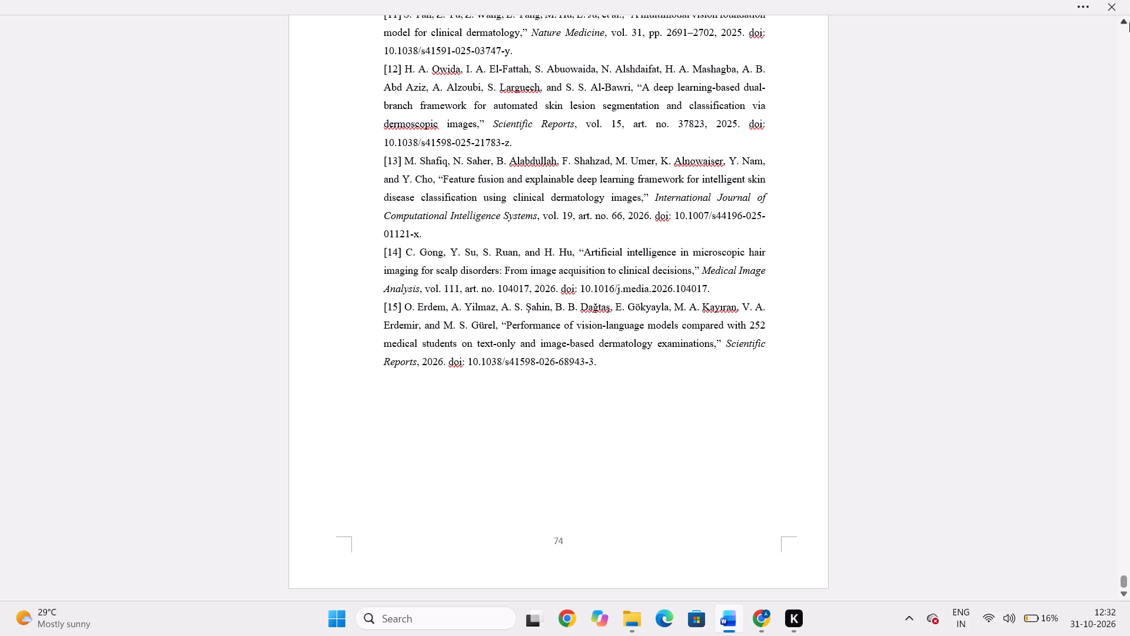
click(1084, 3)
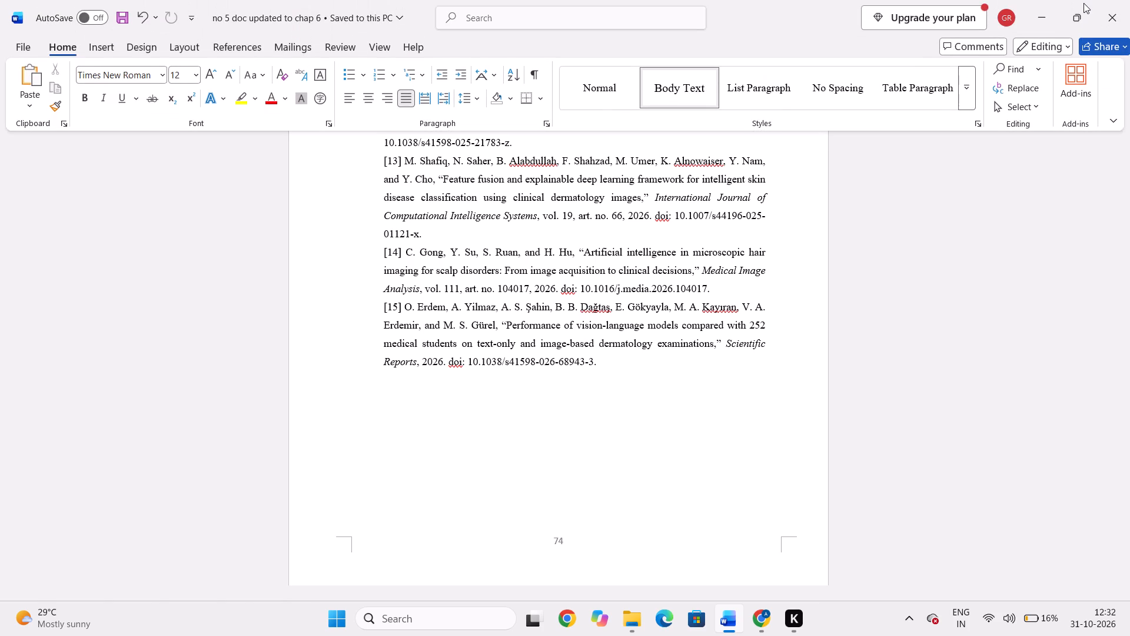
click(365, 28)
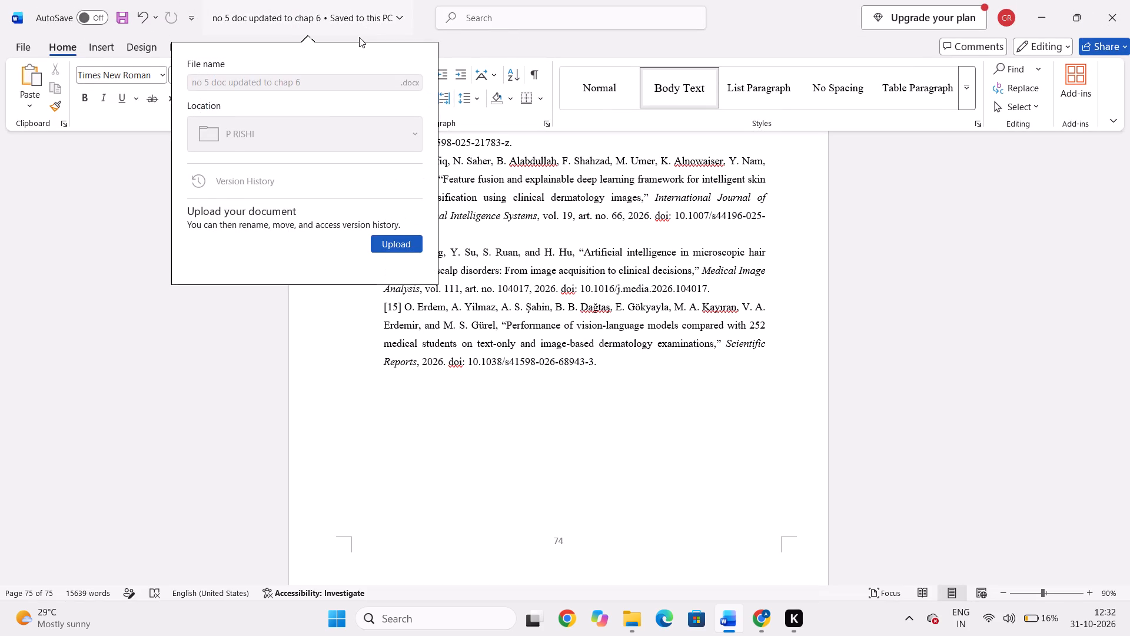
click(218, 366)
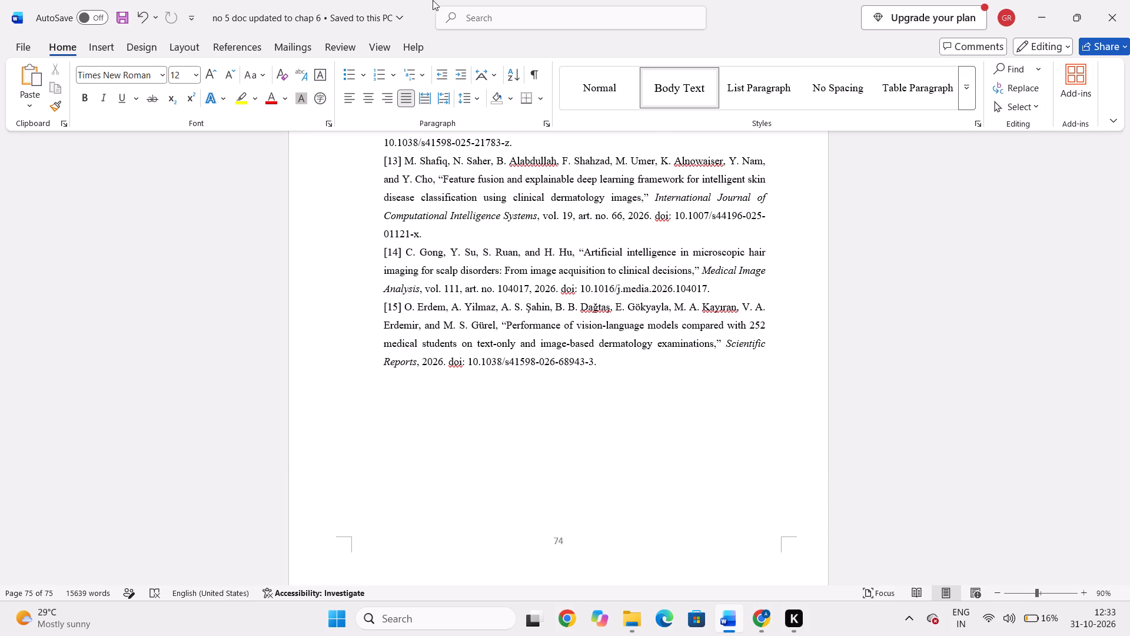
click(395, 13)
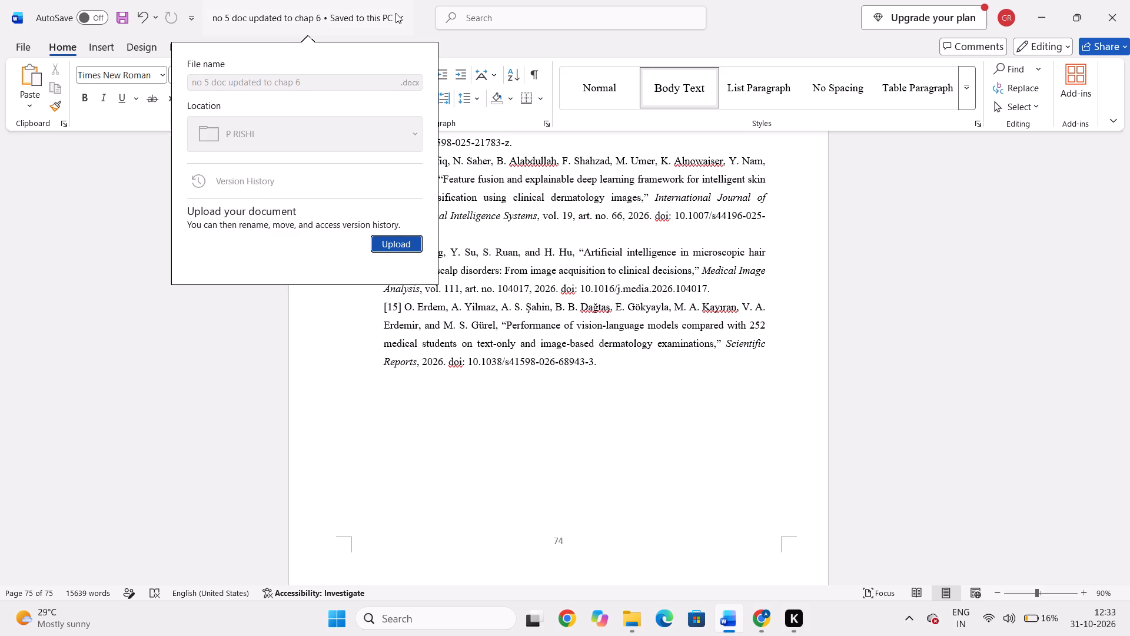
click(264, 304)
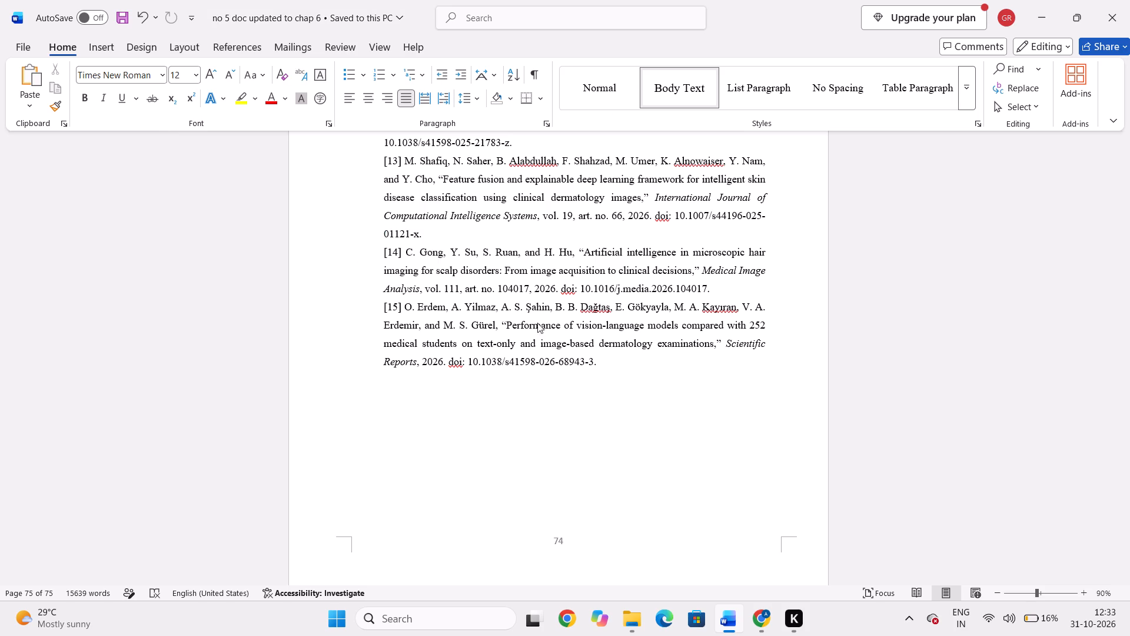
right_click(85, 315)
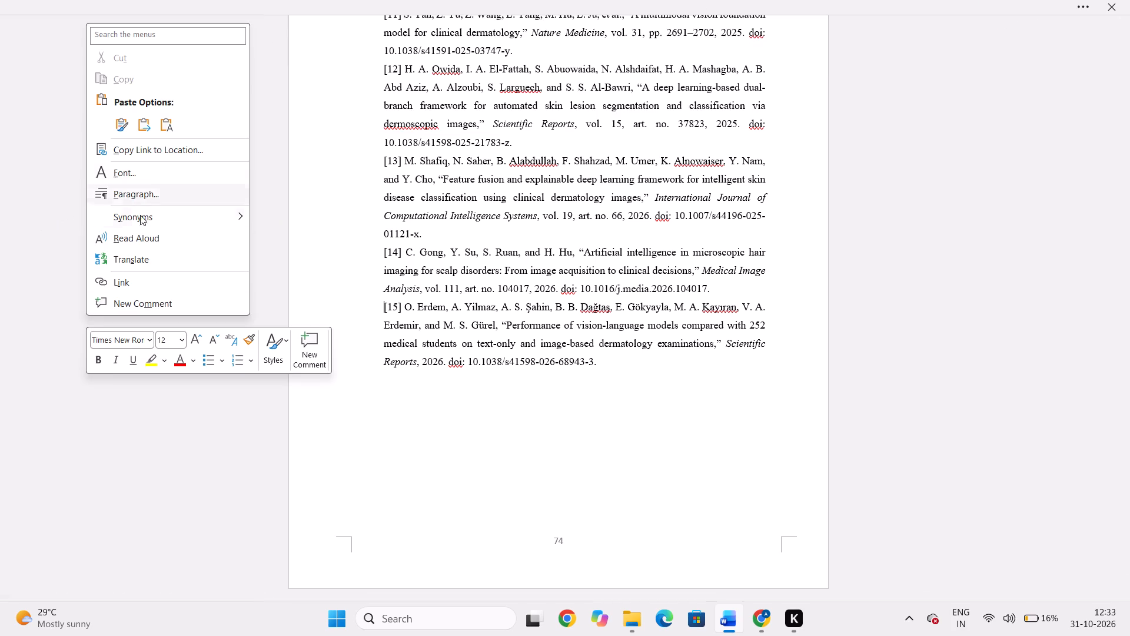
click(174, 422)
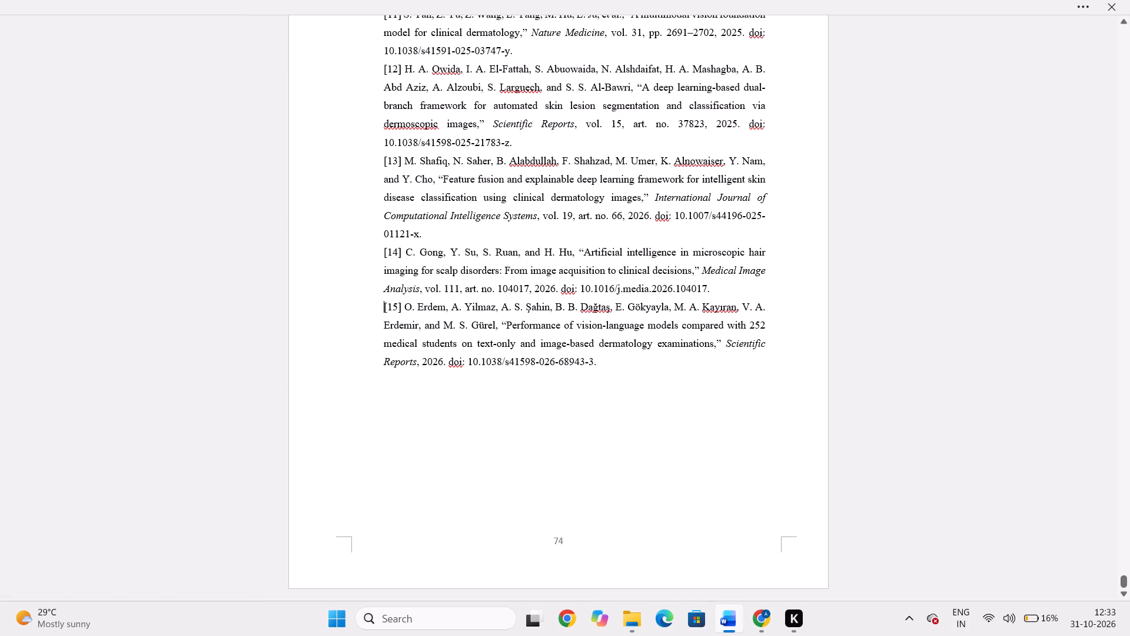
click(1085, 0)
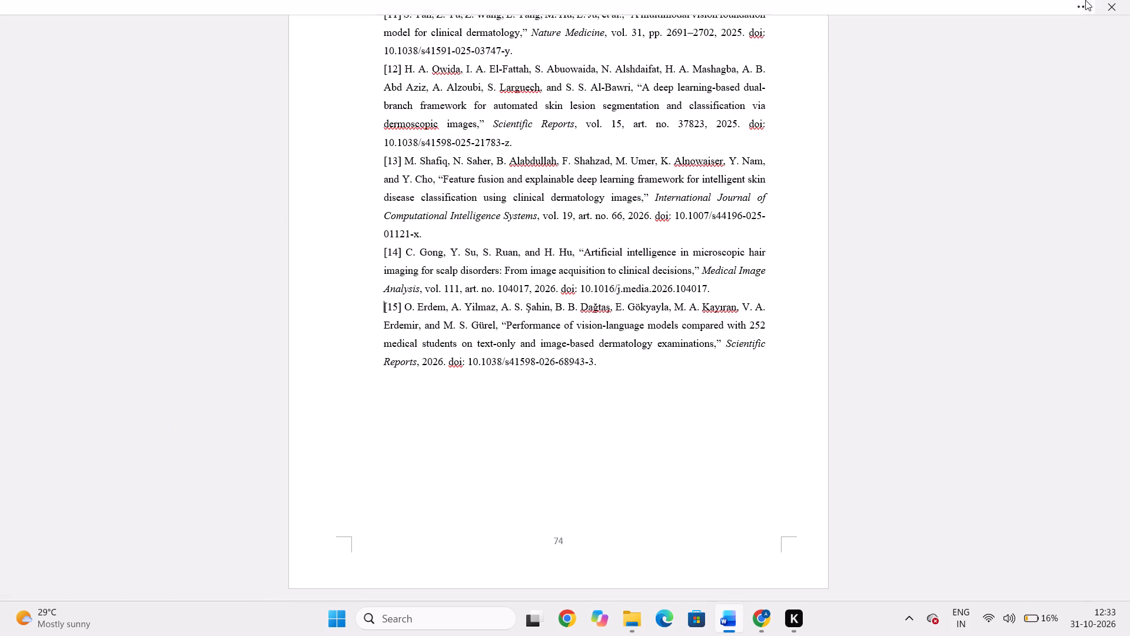
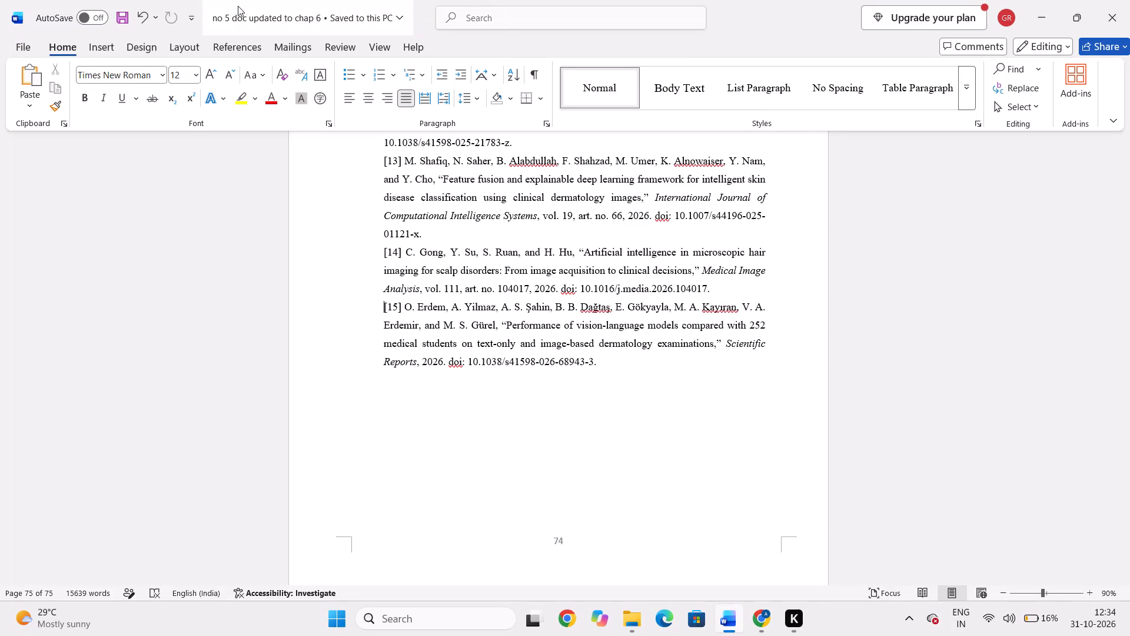
Save the report document under its existing name.
click(121, 14)
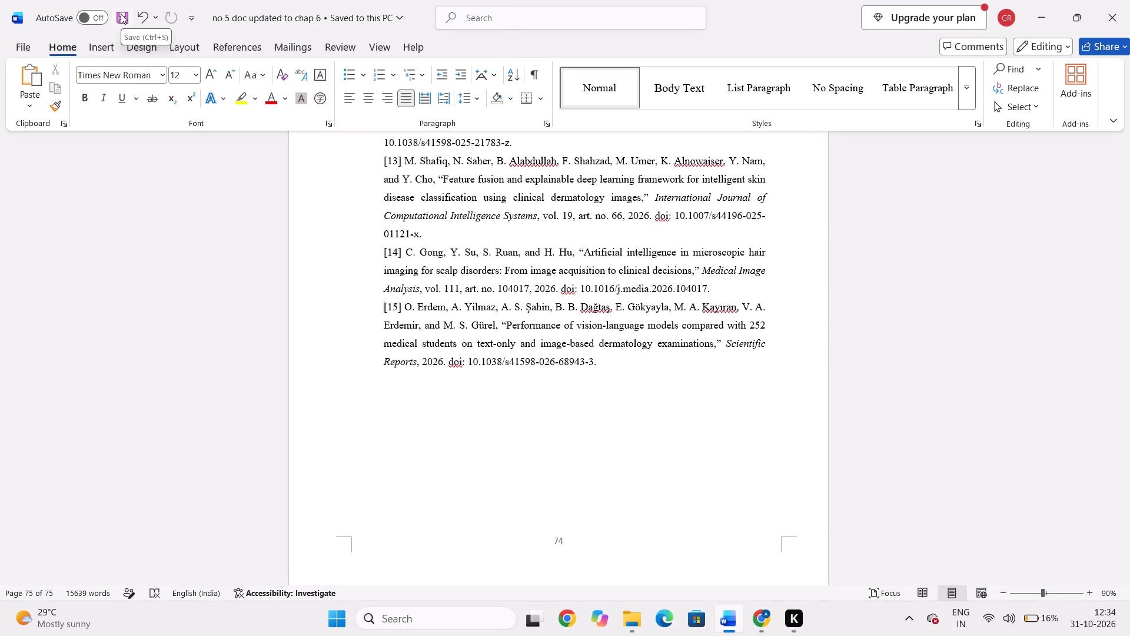
click(121, 14)
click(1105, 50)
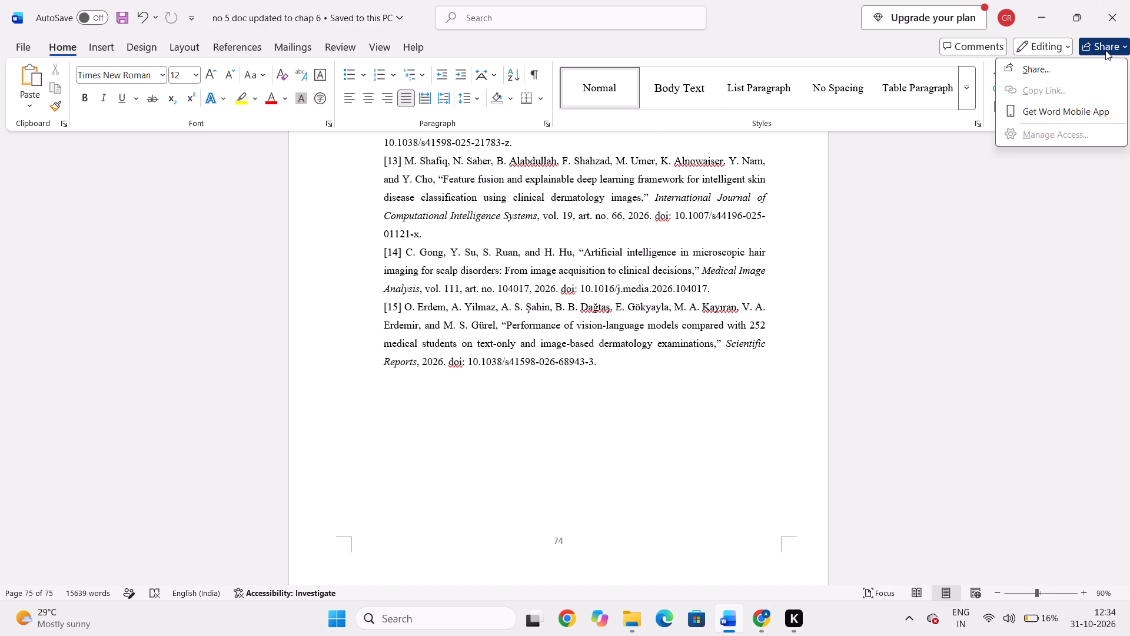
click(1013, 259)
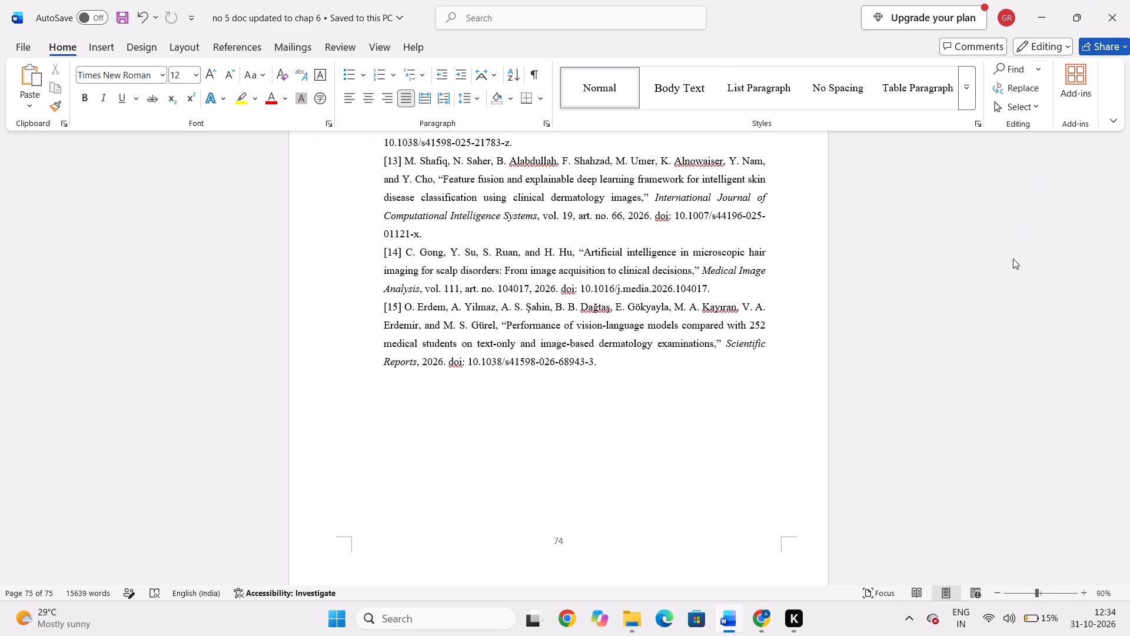
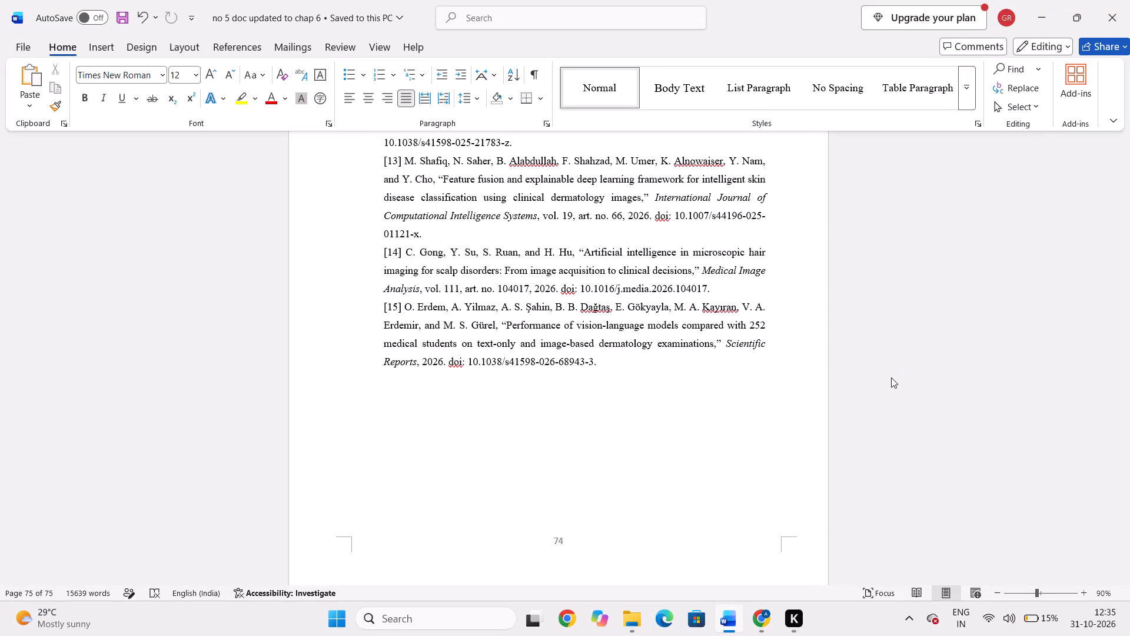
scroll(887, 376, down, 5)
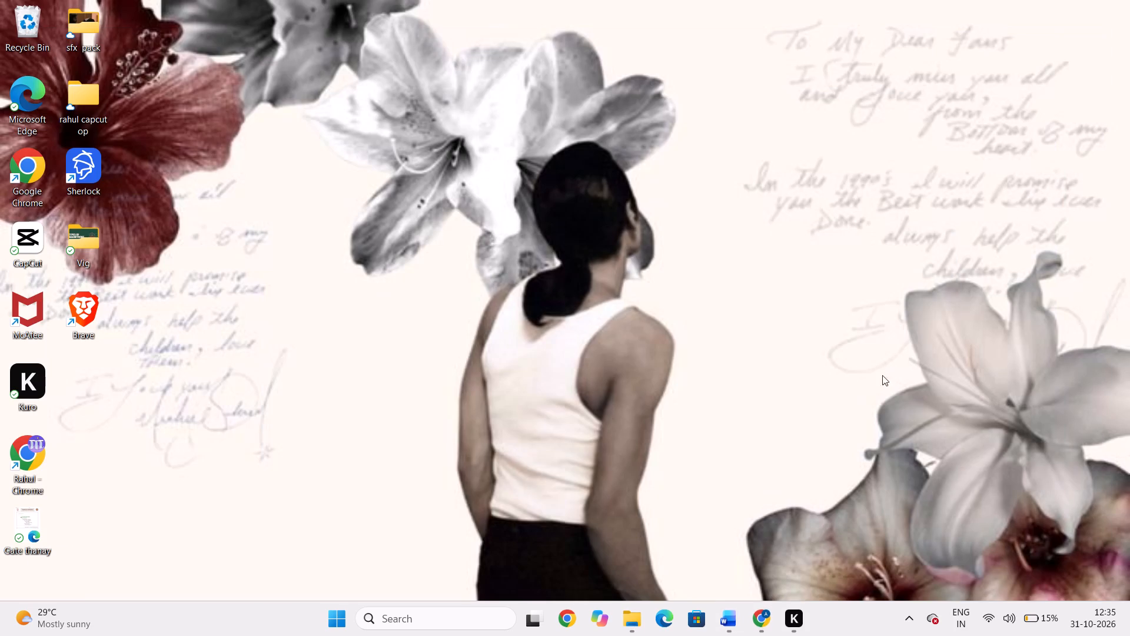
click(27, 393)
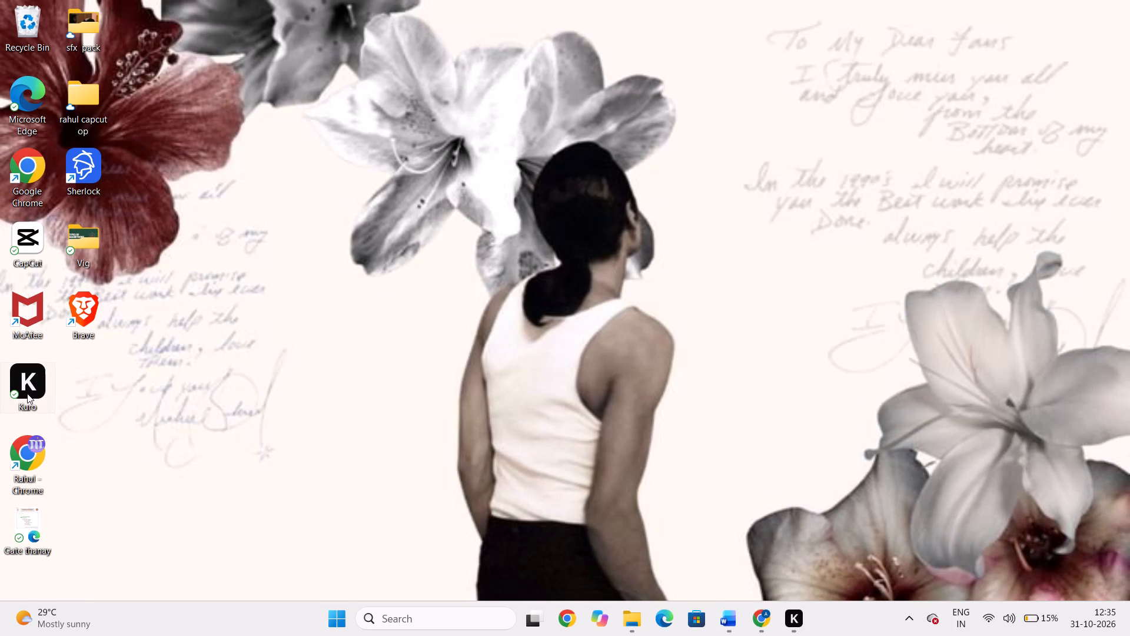
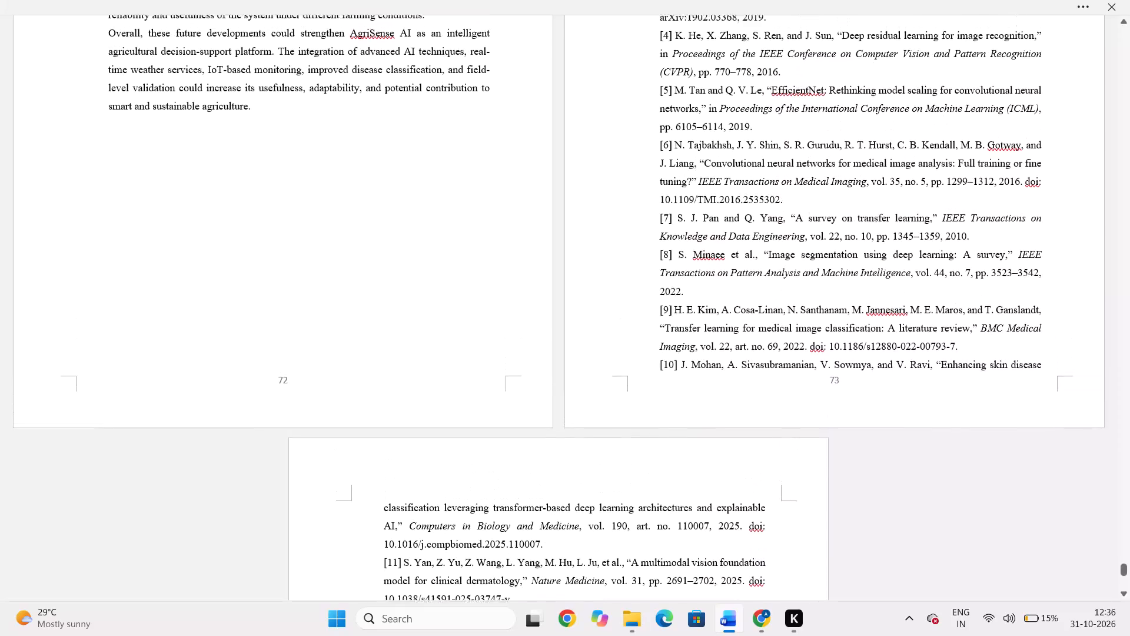
Review the end of Chapter 7, including section 7.2 Future Enhancements and Discussions, and the Chapter 8 reference list.
scroll(514, 343, up, 1)
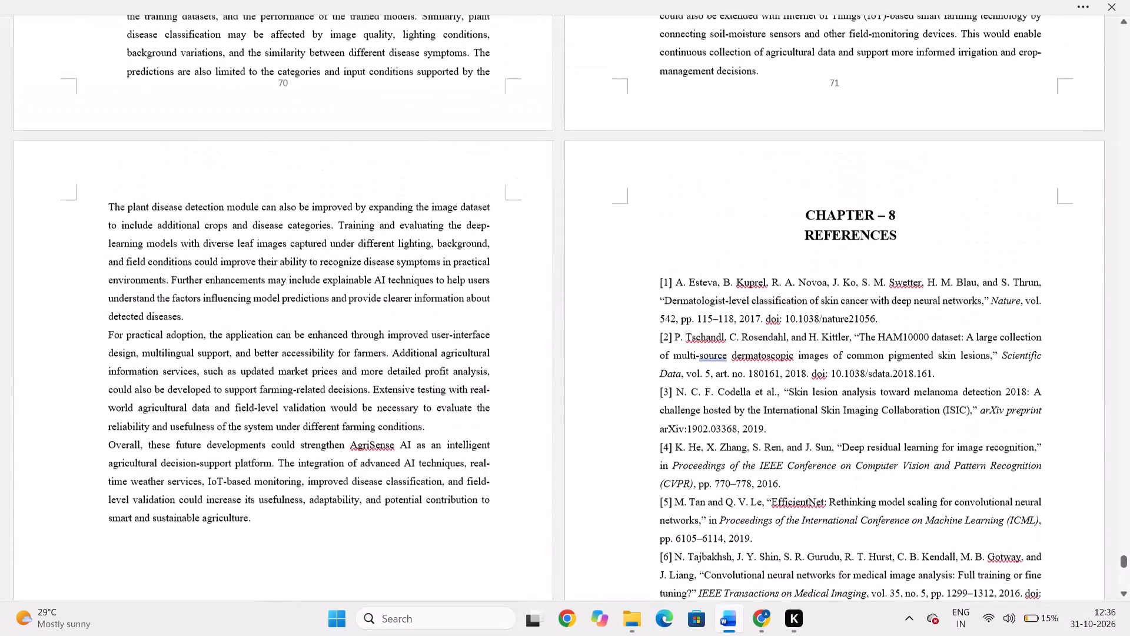
scroll(514, 343, up, 1)
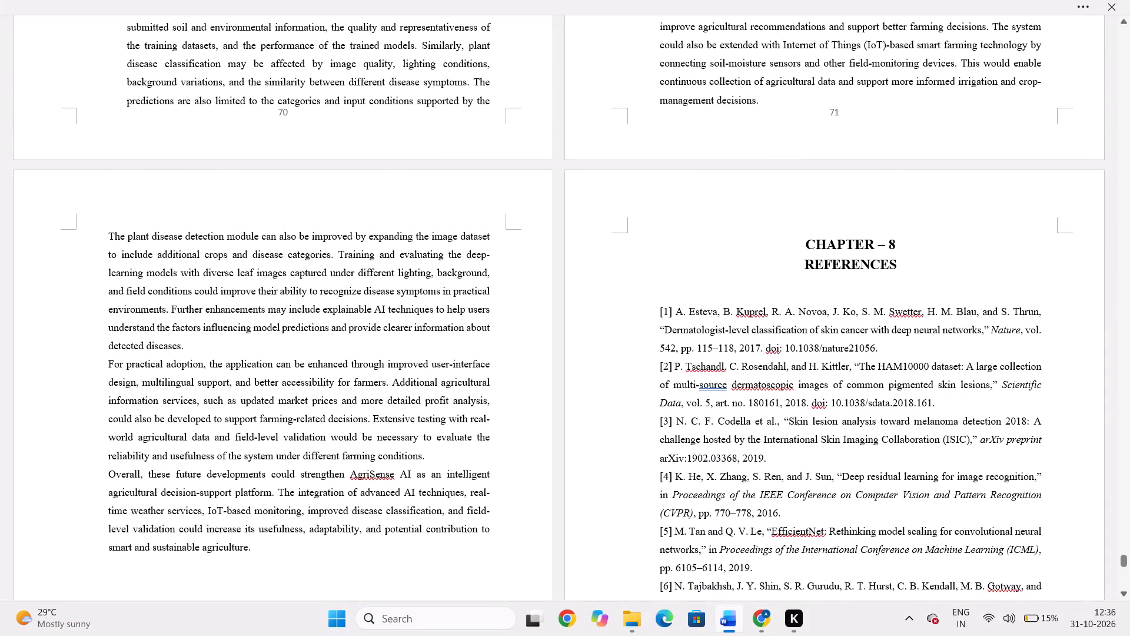
scroll(672, 353, down, 2)
scroll(672, 353, up, 5)
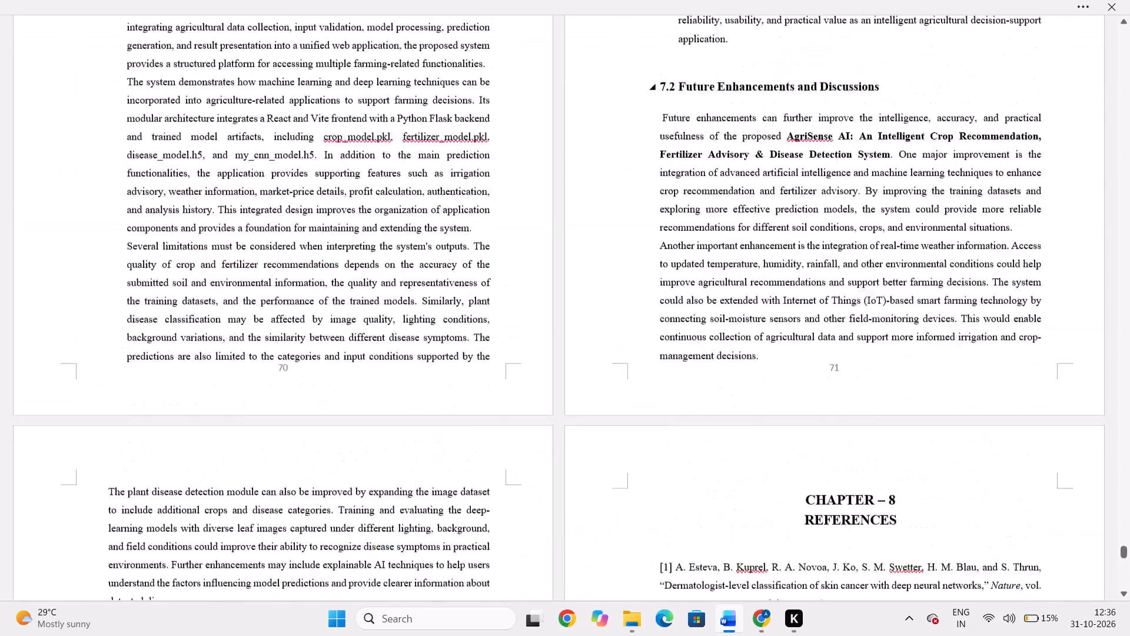
scroll(672, 353, up, 2)
scroll(672, 353, down, 1)
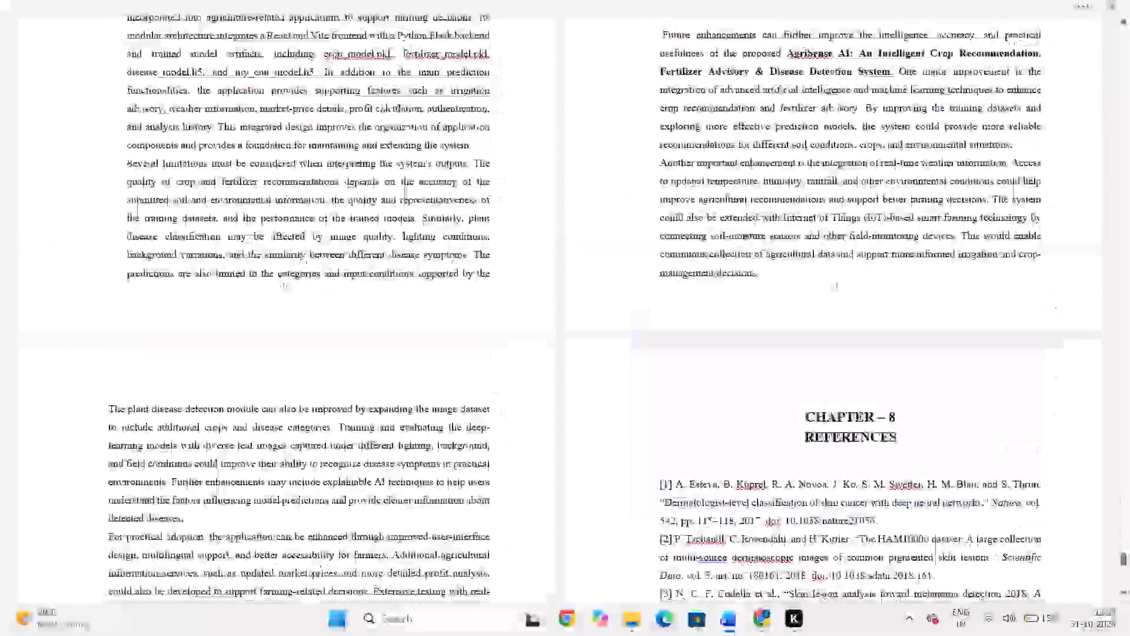
scroll(672, 353, down, 3)
scroll(672, 353, up, 1)
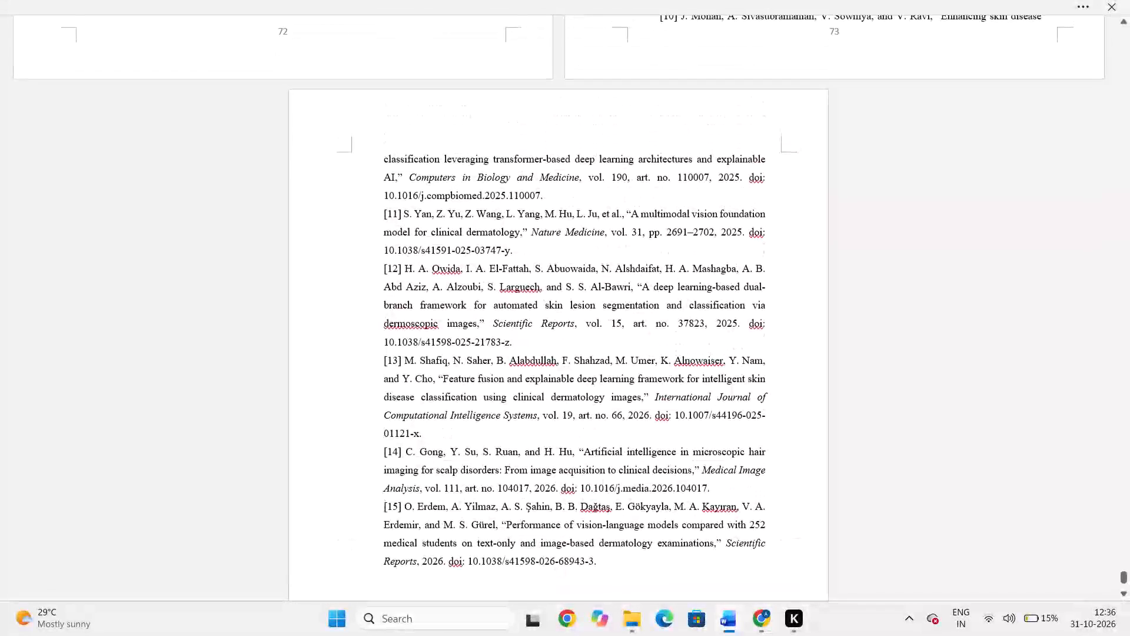
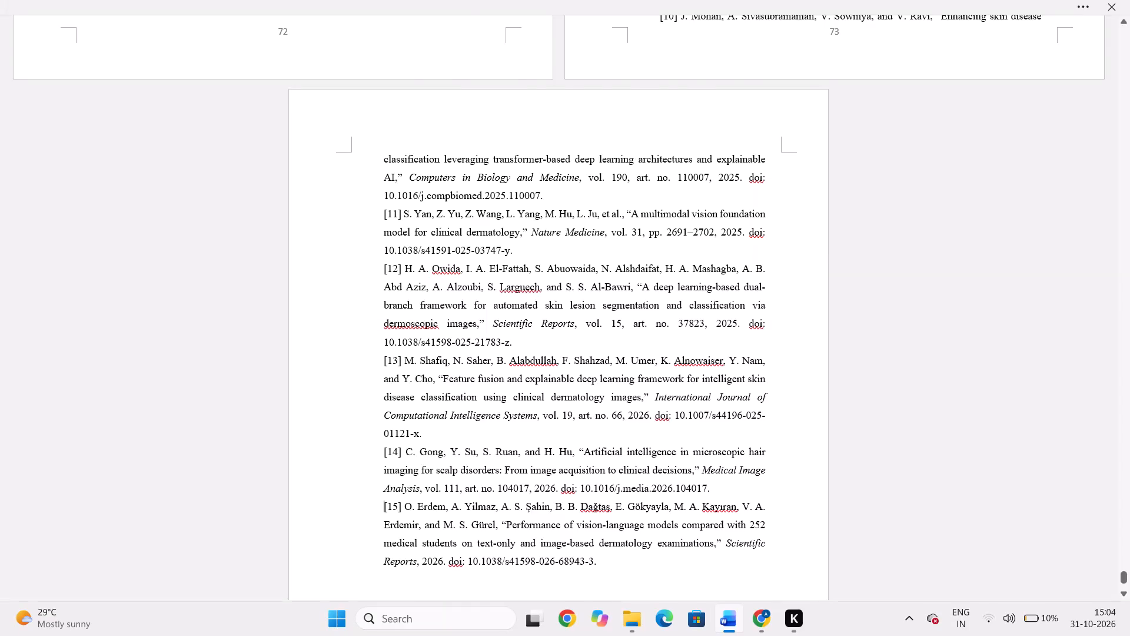
Review the report backwards from the Chapter 8 references through the 6.2 Outputs section to the source code pages.
scroll(619, 303, down, 7)
scroll(619, 303, up, 3)
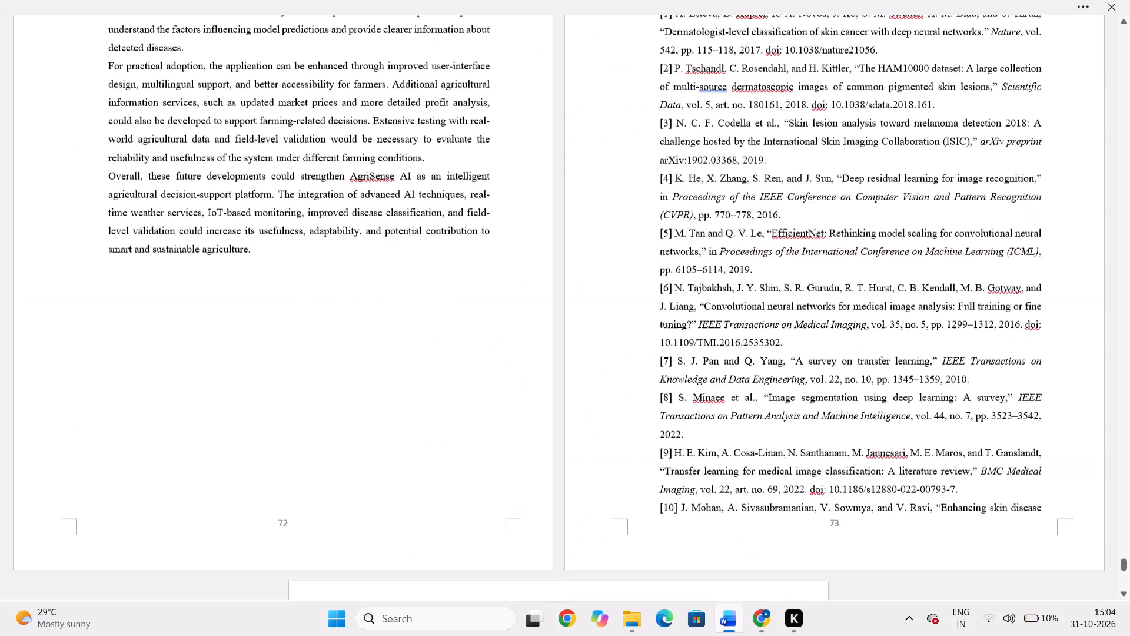
scroll(619, 303, up, 10)
scroll(619, 303, down, 12)
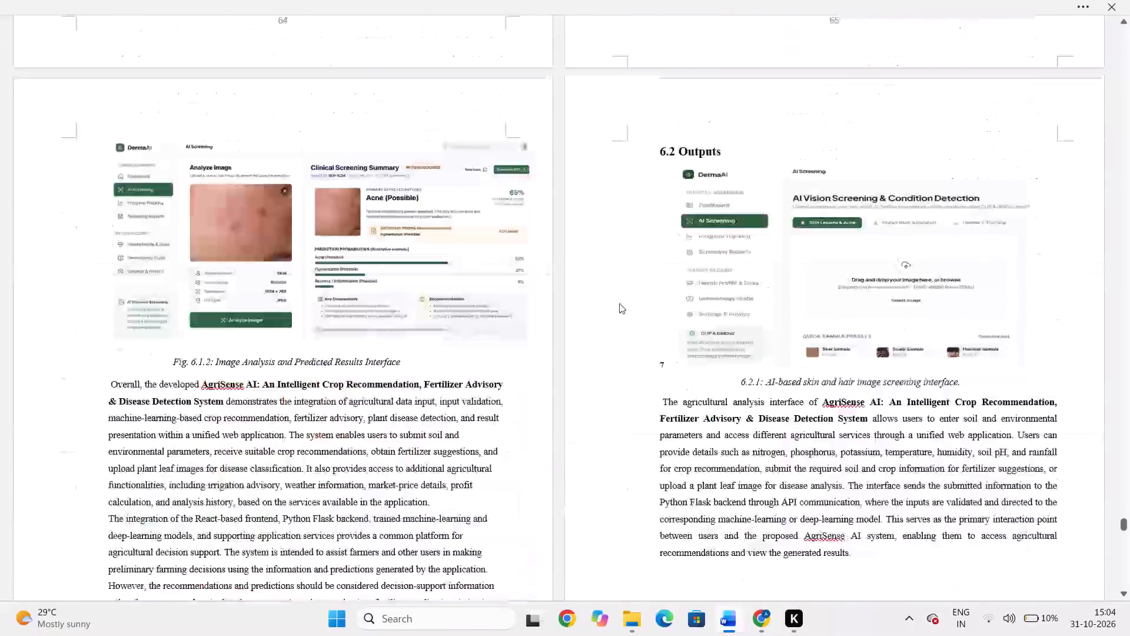
scroll(619, 303, down, 3)
scroll(619, 303, up, 10)
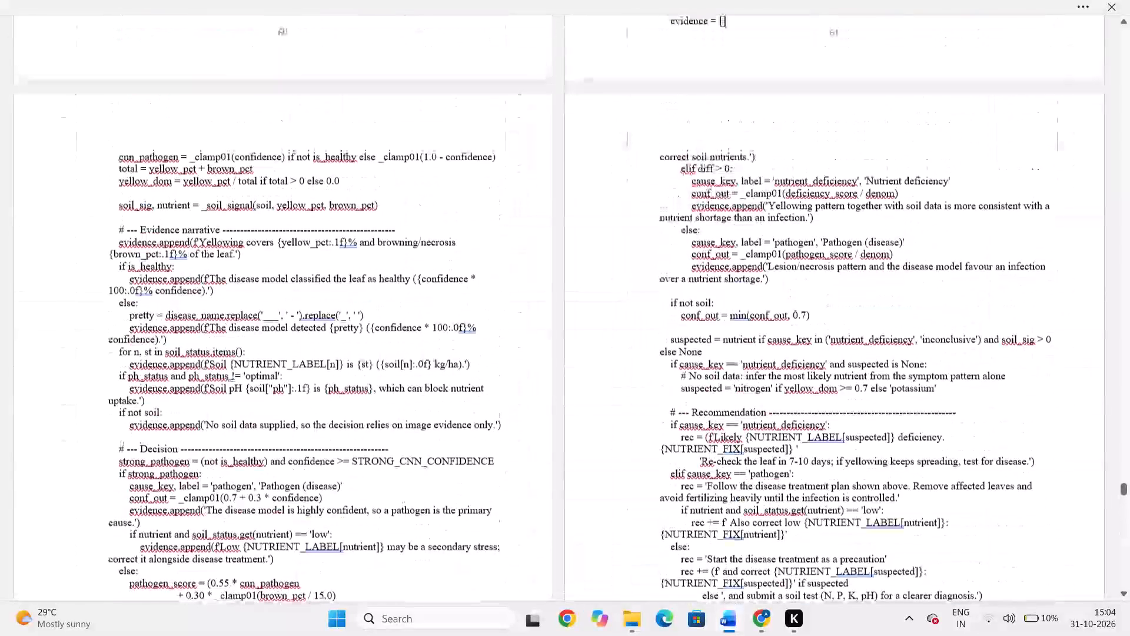